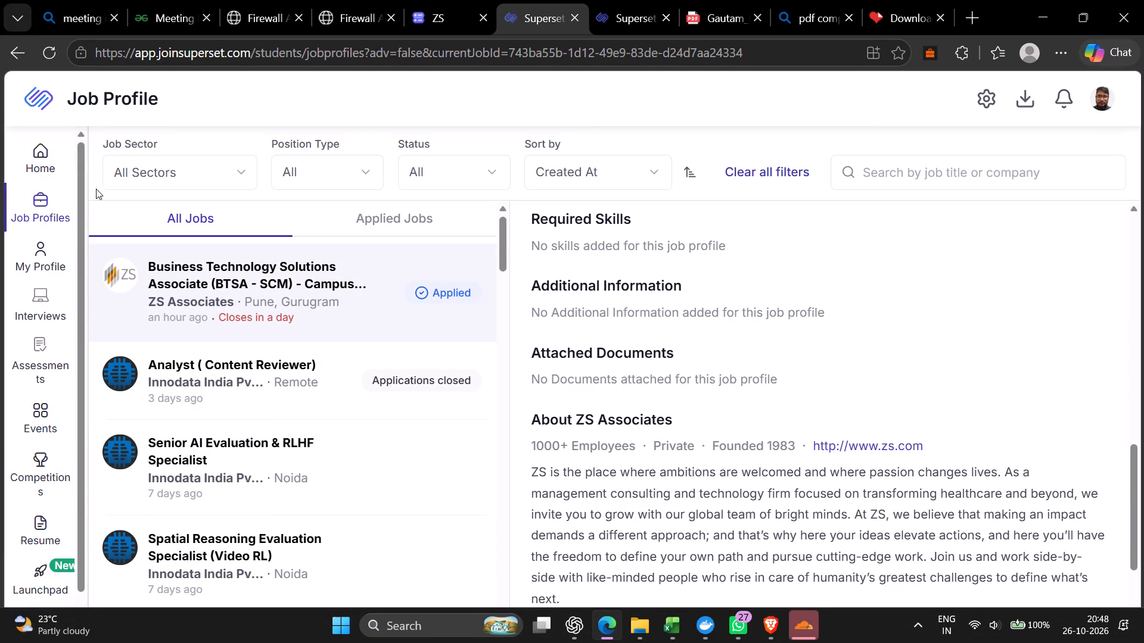
Review the eligibility criteria of Innodata's Analyst (Content Reviewer) job profile from the list of all jobs.
scroll(247, 338, down, 2)
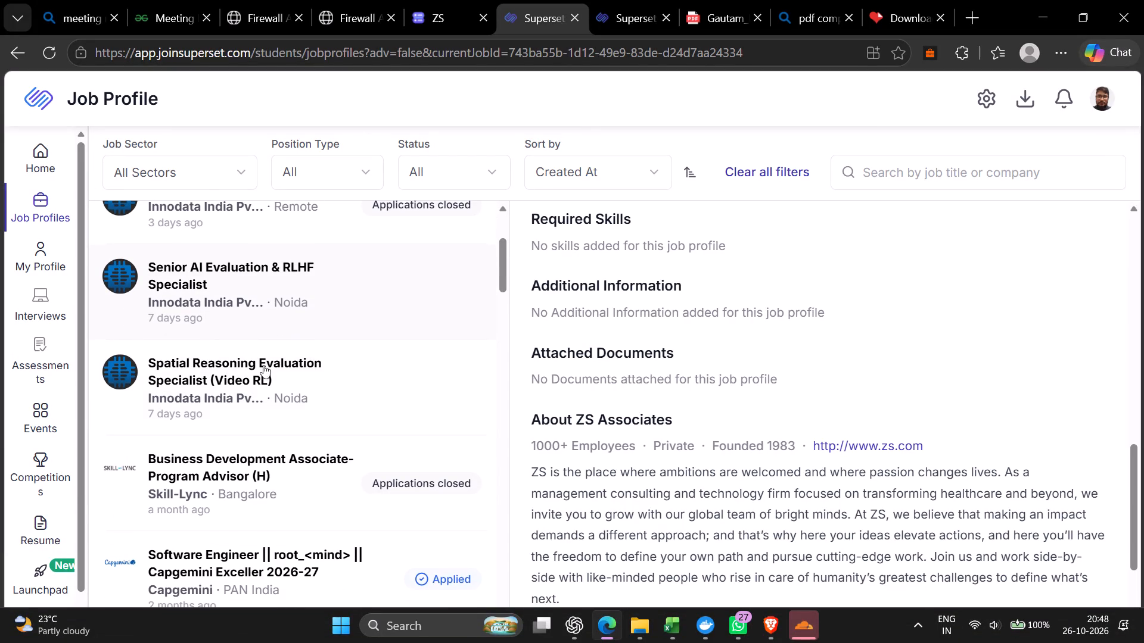
scroll(300, 468, down, 2)
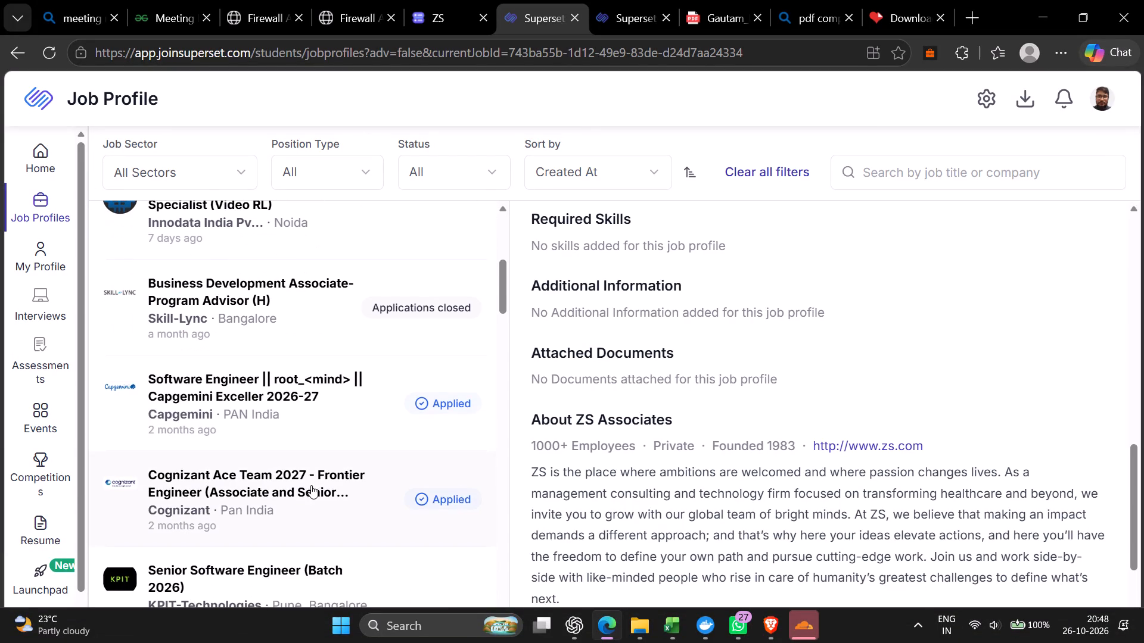
scroll(272, 423, up, 11)
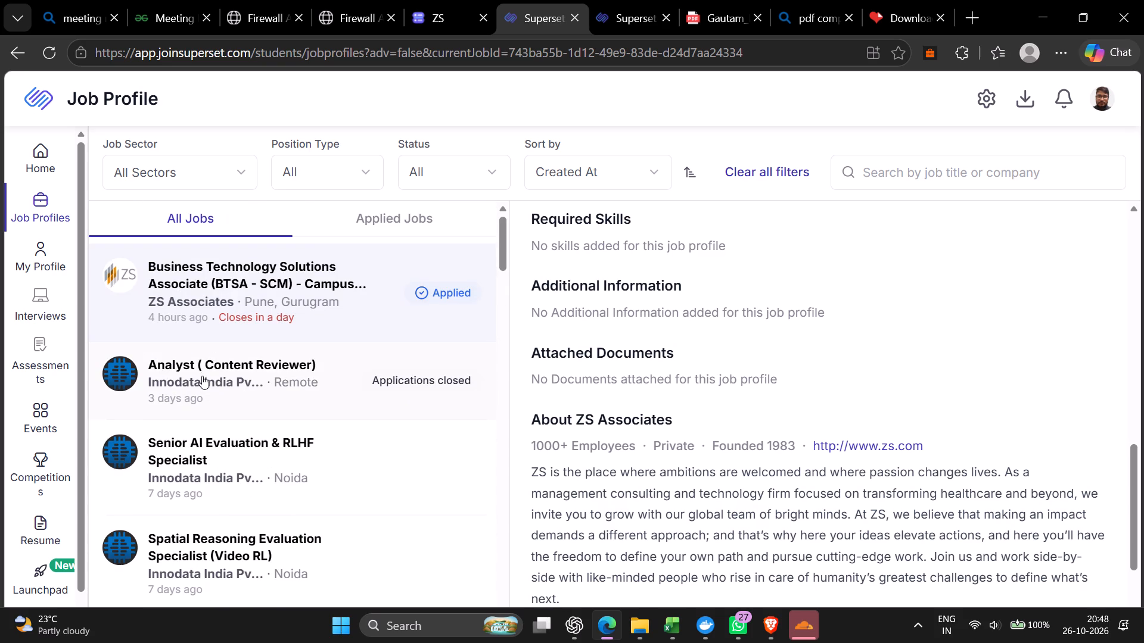
click(200, 370)
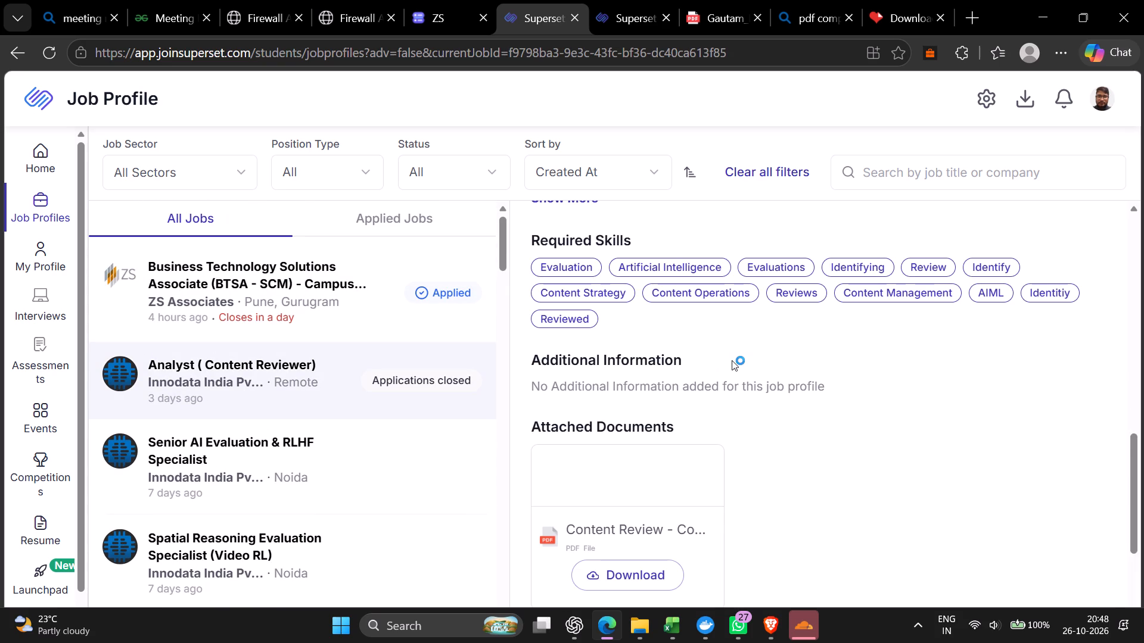
scroll(735, 362, up, 8)
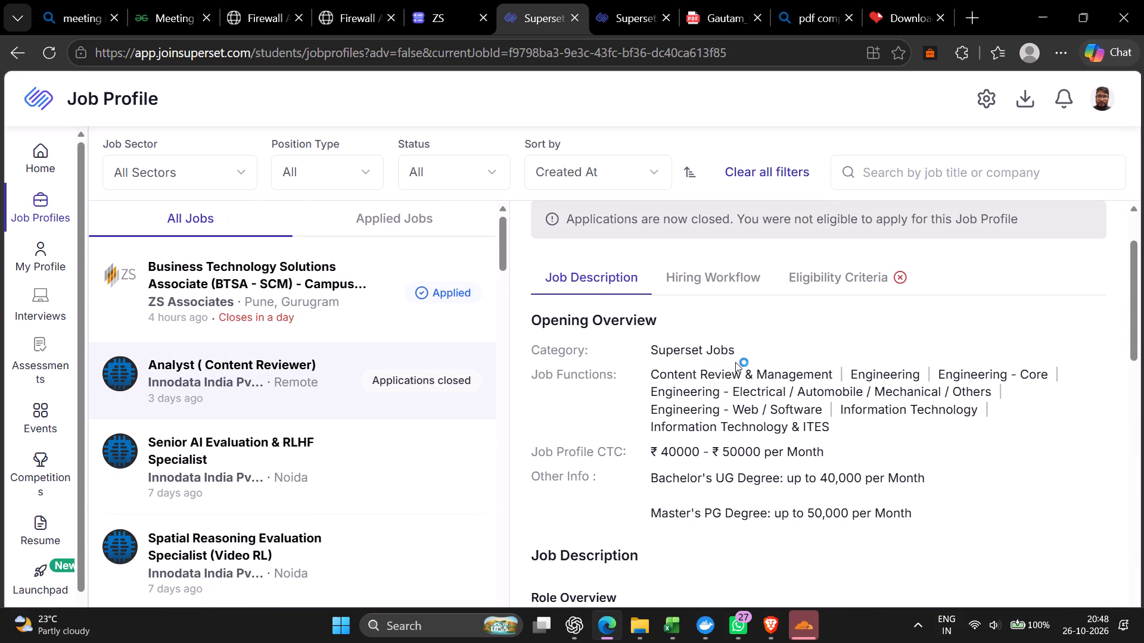
scroll(735, 362, up, 4)
click(851, 365)
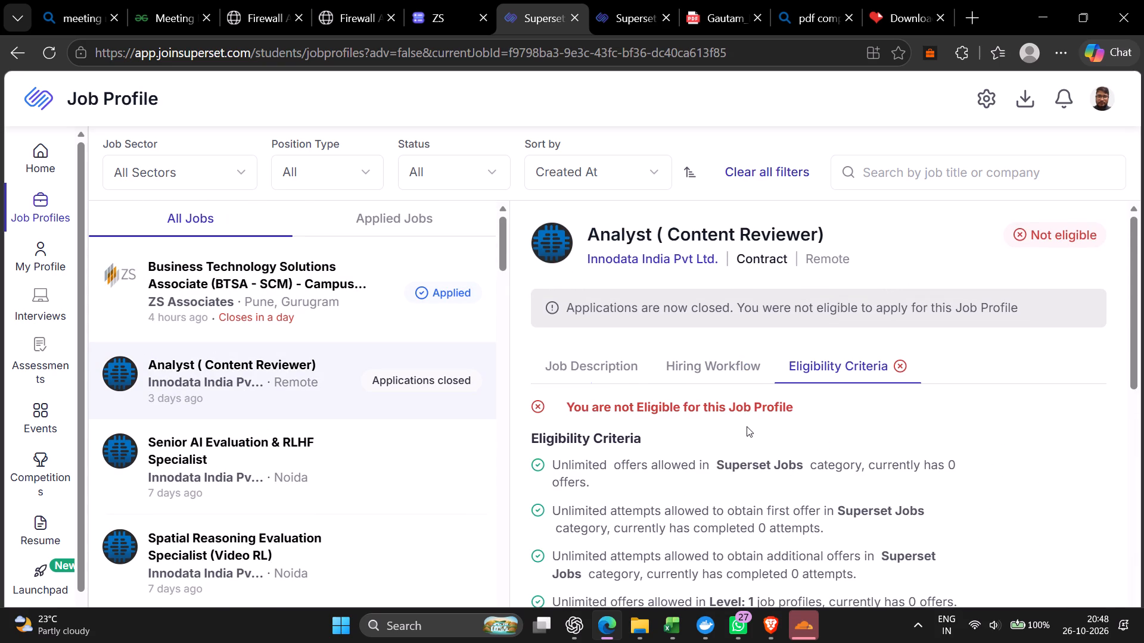
scroll(747, 426, down, 2)
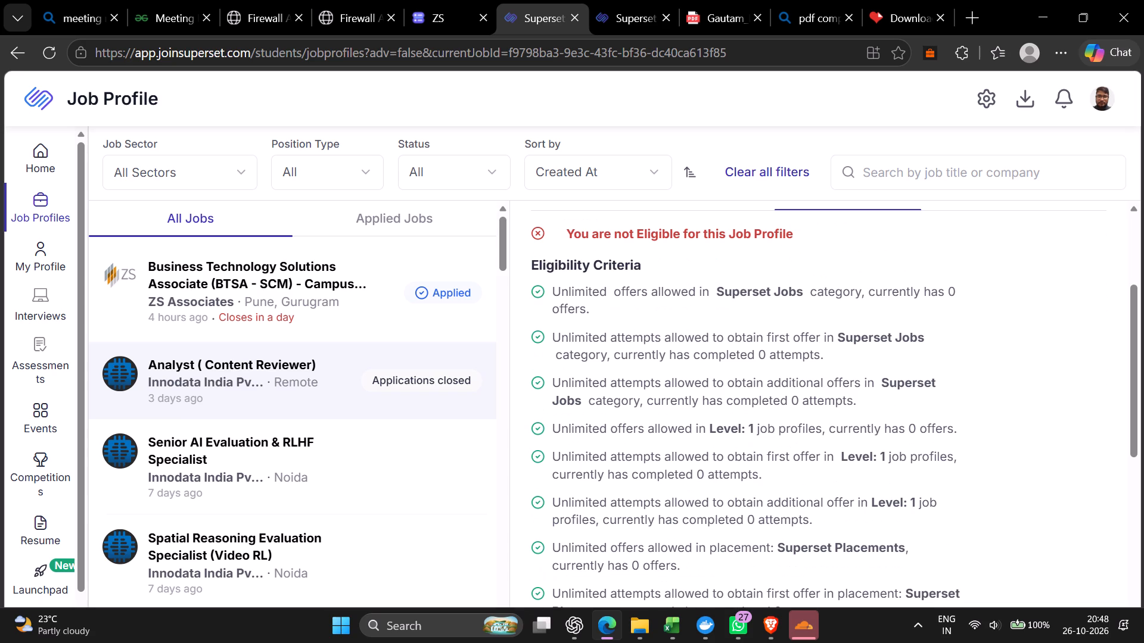
scroll(747, 426, down, 5)
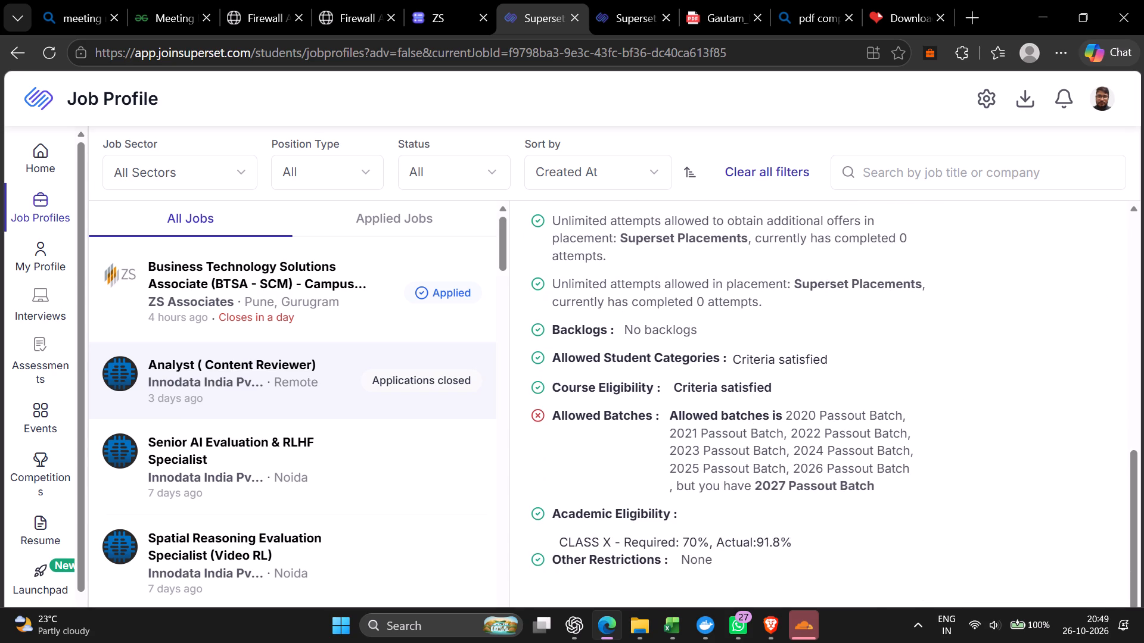
scroll(739, 433, down, 4)
scroll(574, 506, up, 3)
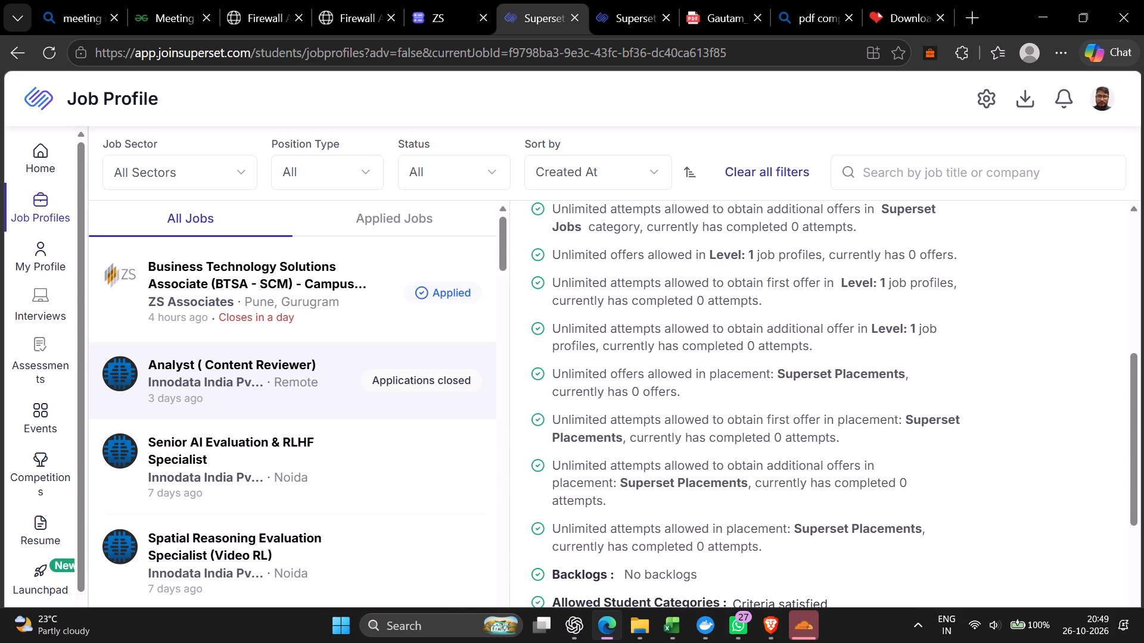
Look through the details of Innodata's Senior AI Evaluation & RLHF Specialist job profile.
click(189, 460)
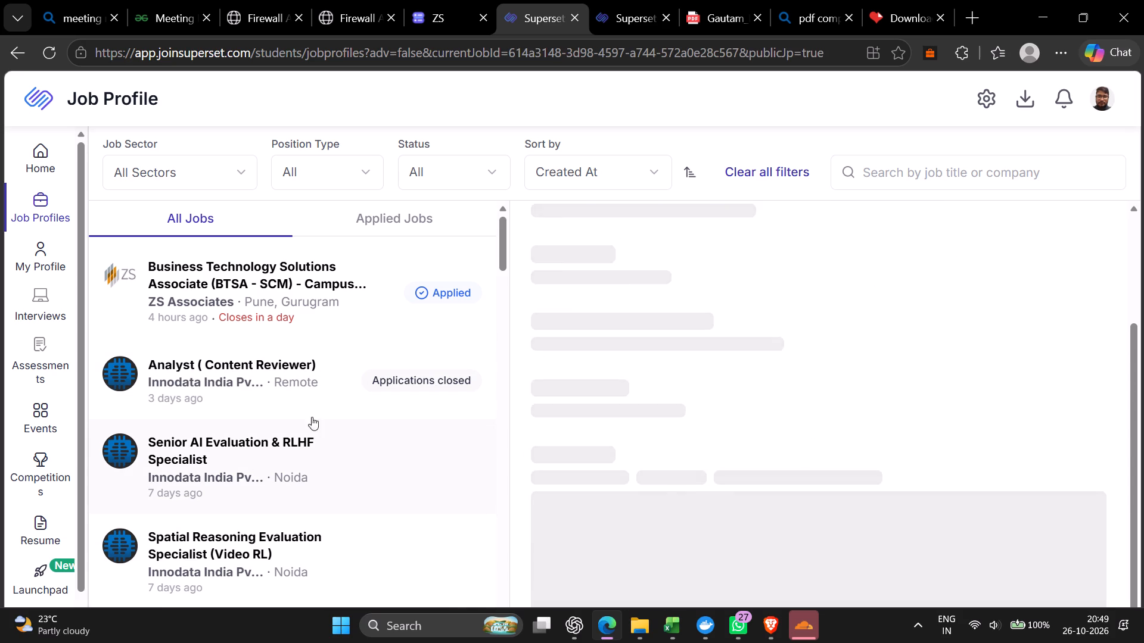
scroll(694, 394, down, 10)
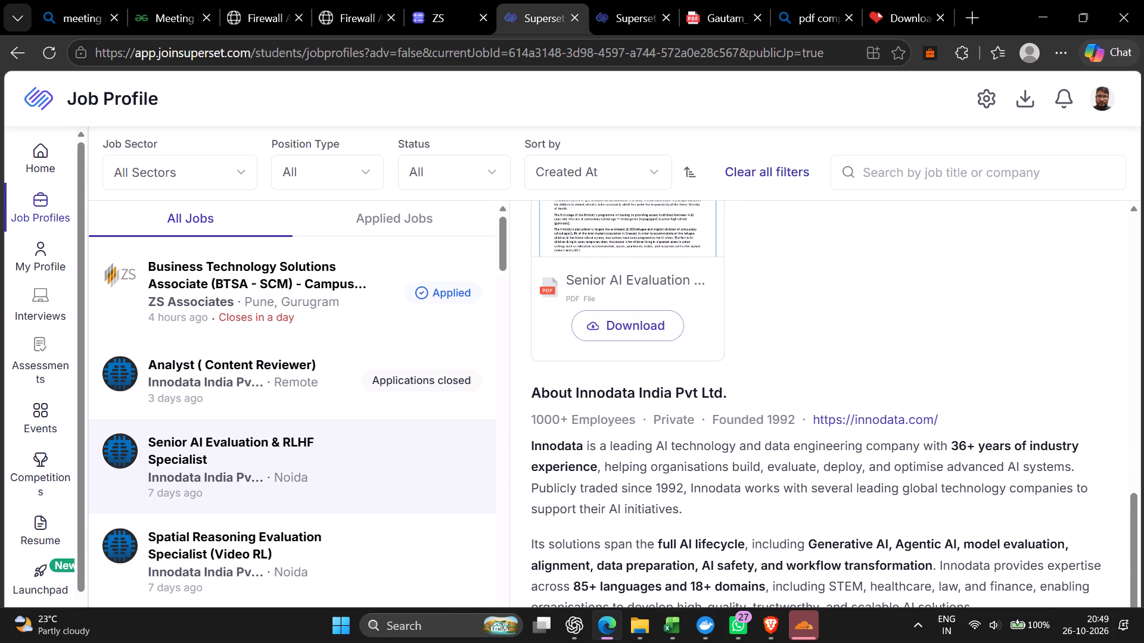
Reopen the ZS Associates Business Technology Solutions Associate job profile and check its application overview.
click(180, 269)
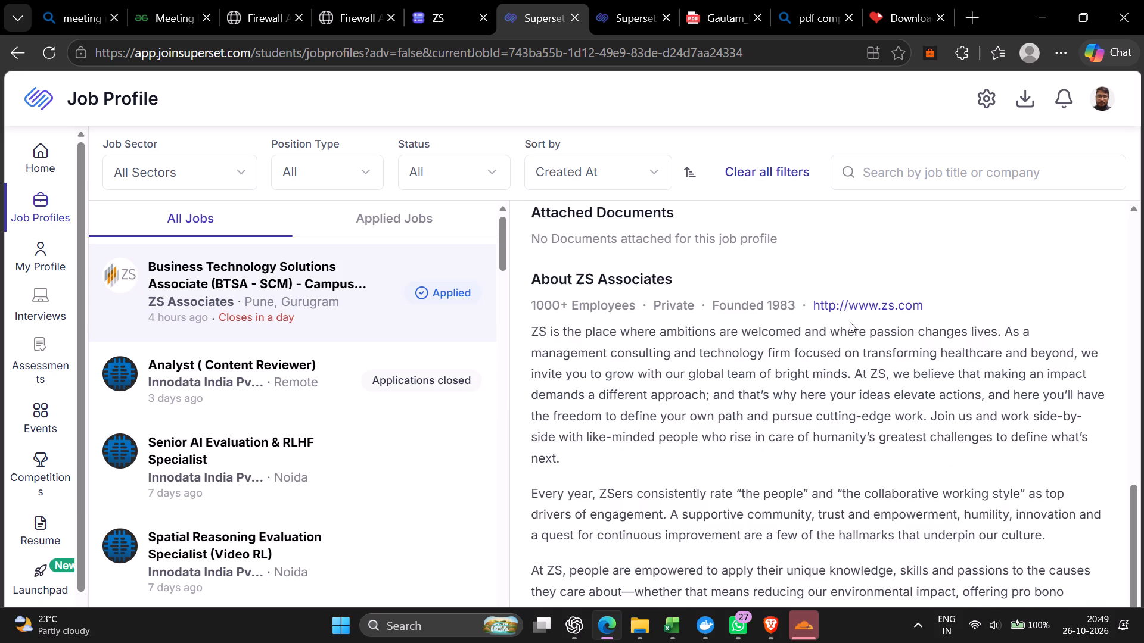
scroll(666, 326, up, 19)
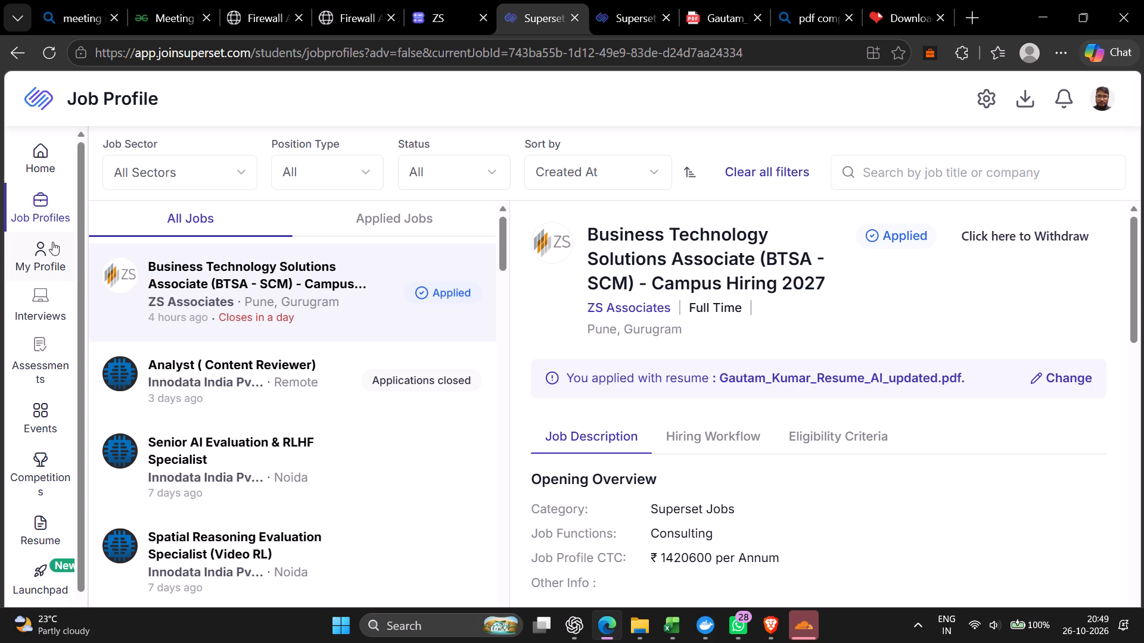
Go to the home page and dismiss the Superset AI paid-projects offer for now.
click(36, 142)
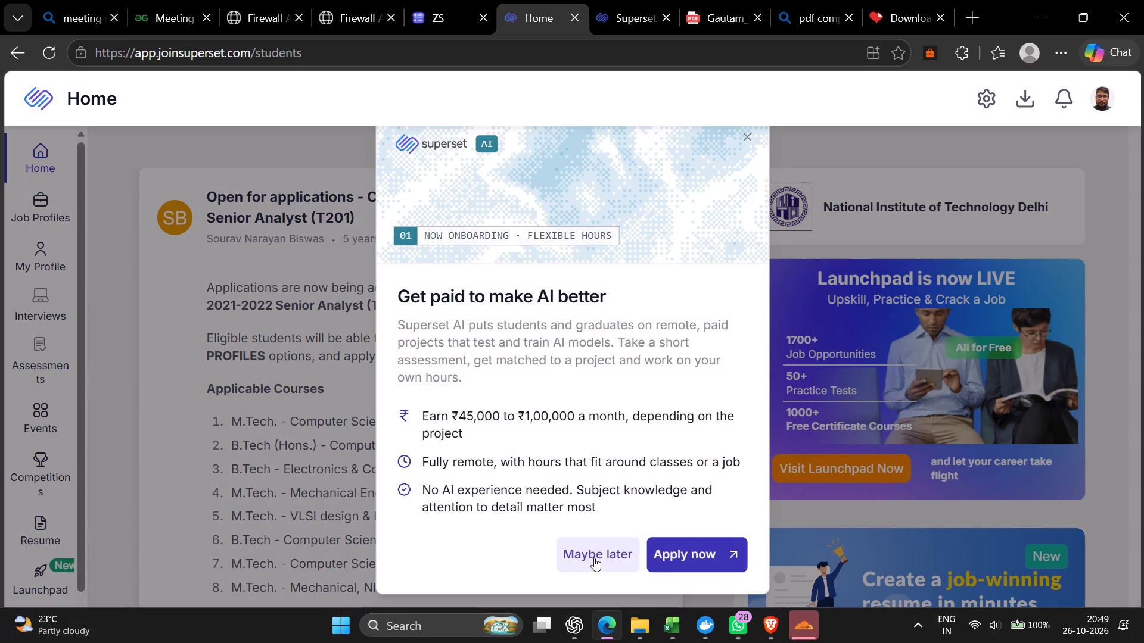
scroll(614, 435, up, 6)
click(593, 558)
Look through the home page's job announcements and the Latest Blogs section.
scroll(309, 430, down, 1)
scroll(313, 438, up, 5)
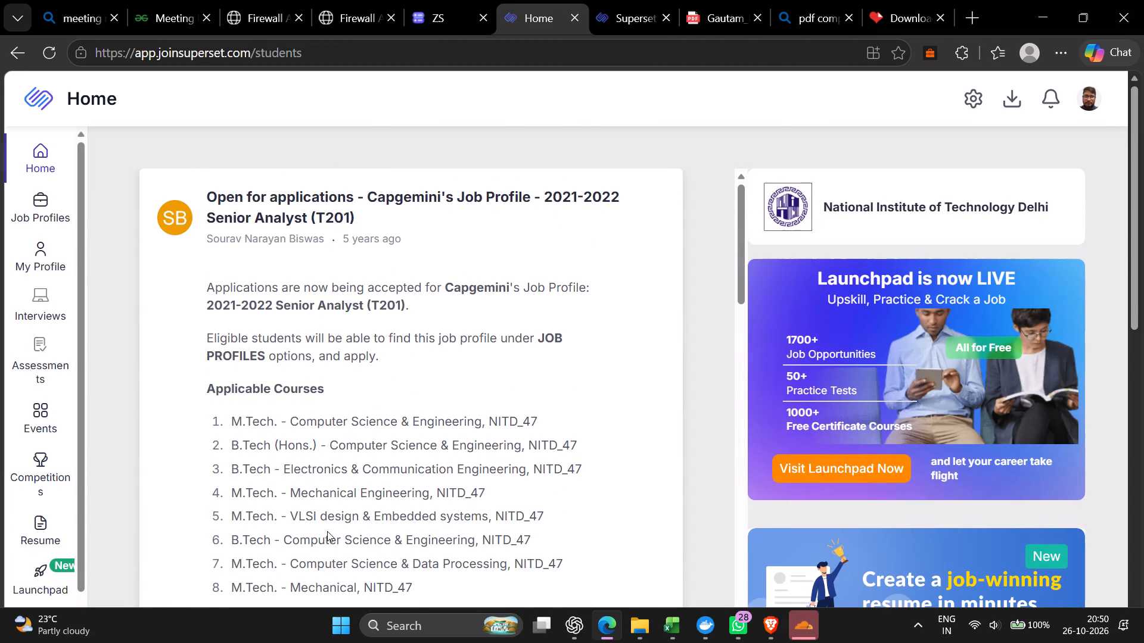
scroll(328, 579, down, 4)
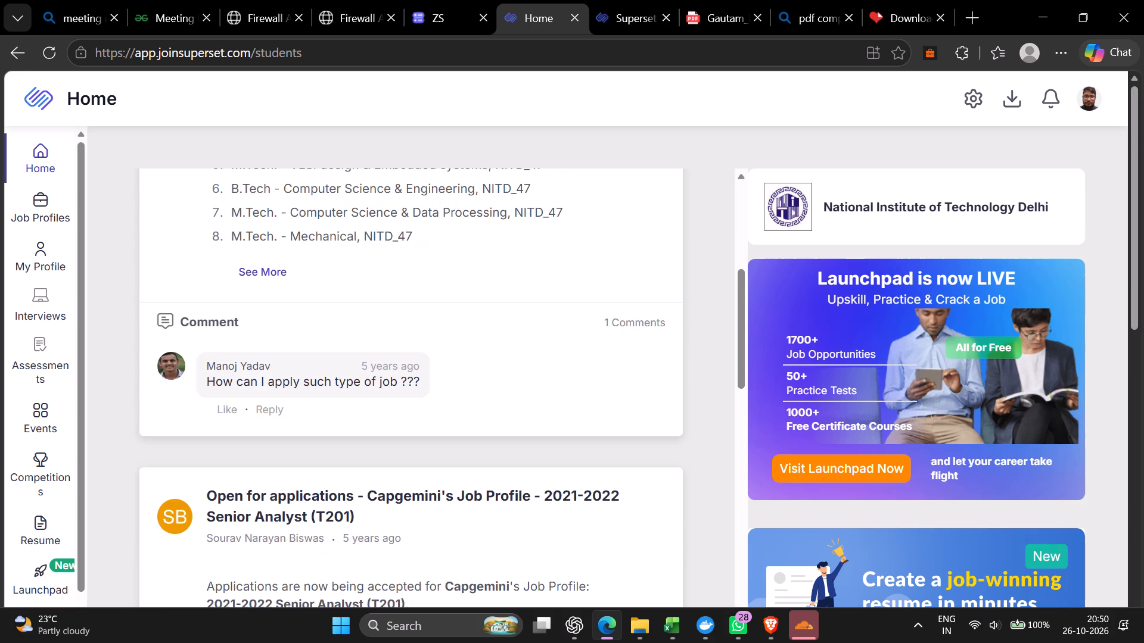
scroll(377, 536, down, 6)
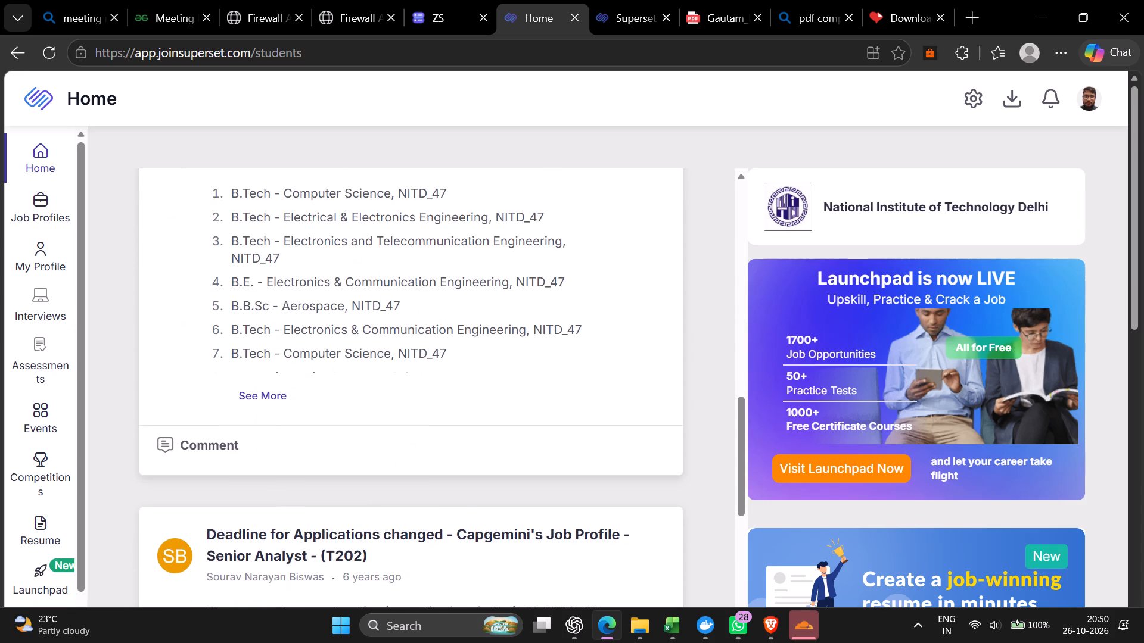
scroll(738, 426, up, 5)
click(889, 219)
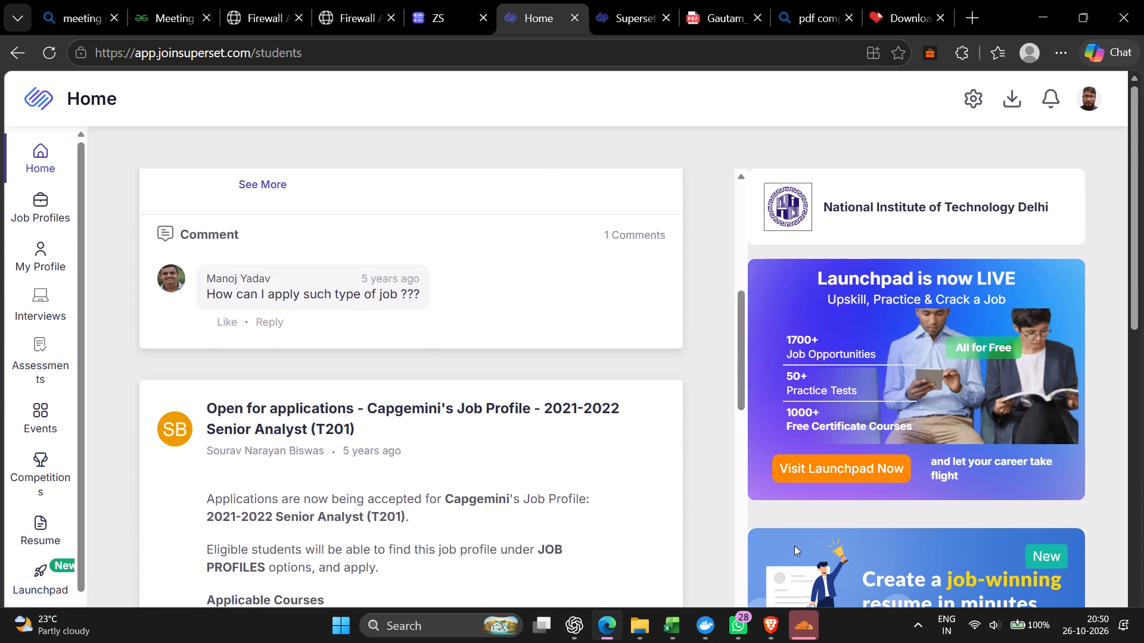
scroll(898, 532, down, 8)
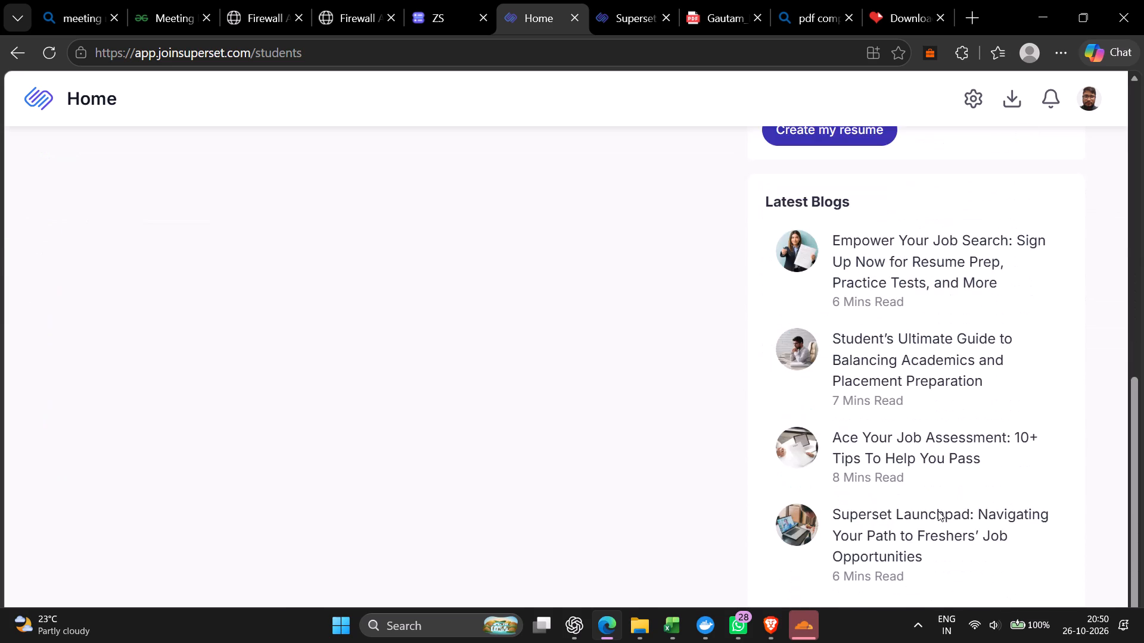
scroll(938, 511, up, 6)
Open the student profile and review the Superset Placements enrollment details and summary, closing them when done.
click(1087, 99)
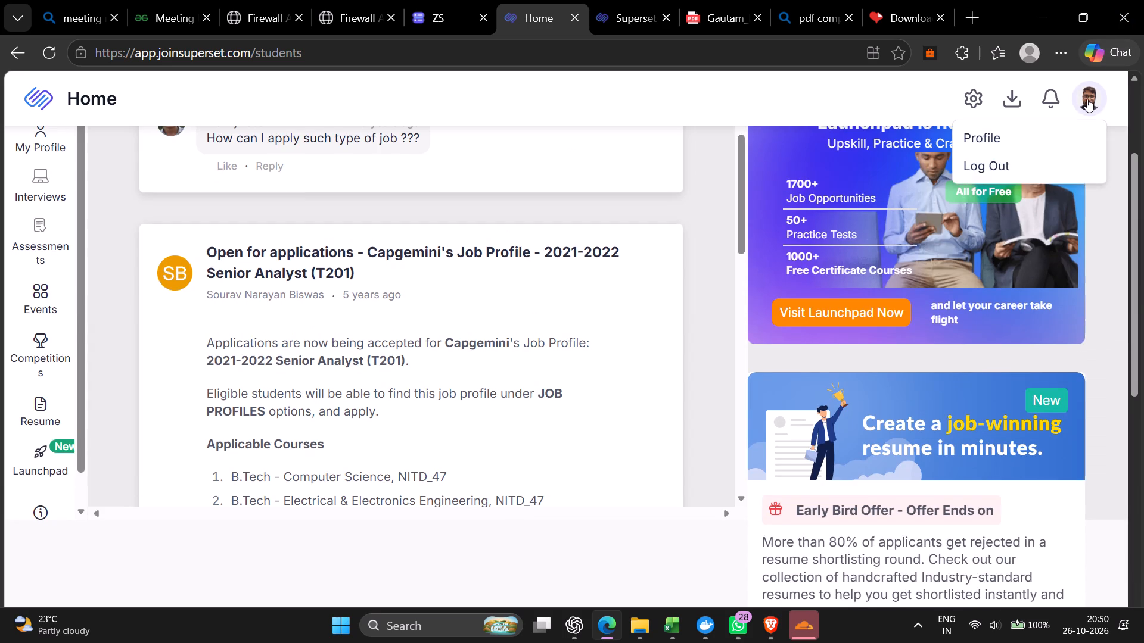
click(997, 146)
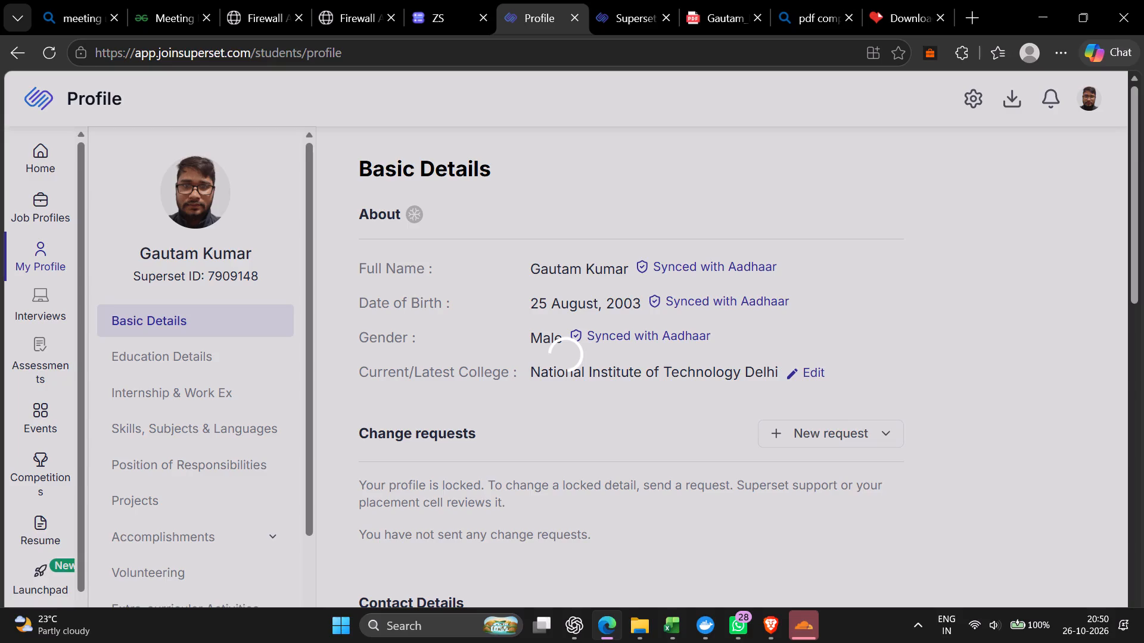
scroll(592, 412, down, 14)
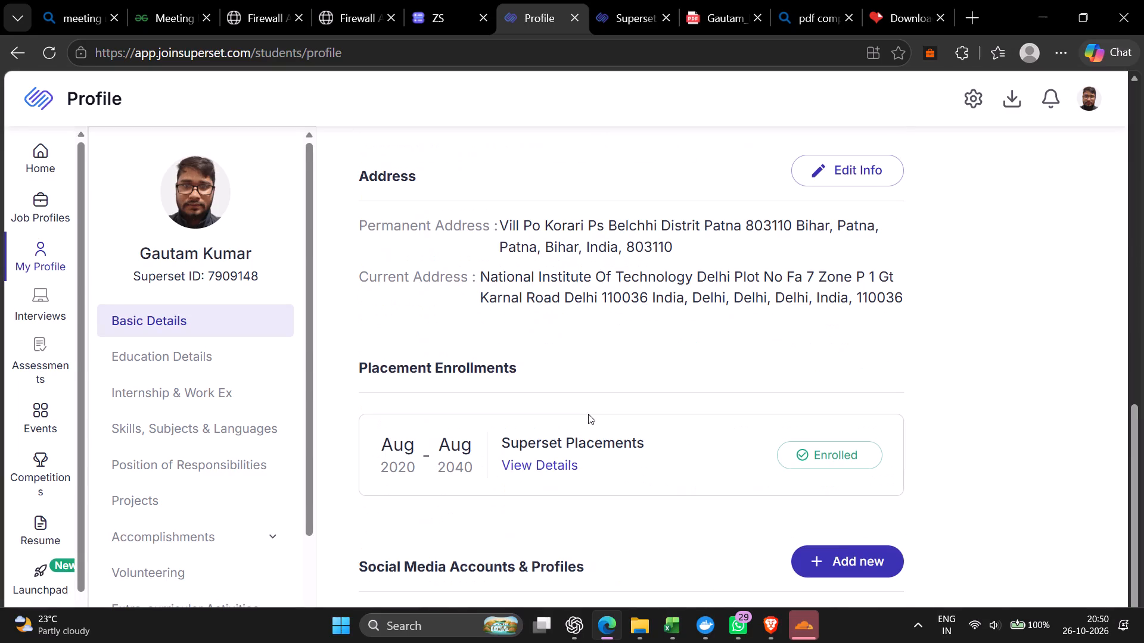
click(541, 467)
scroll(653, 393, down, 3)
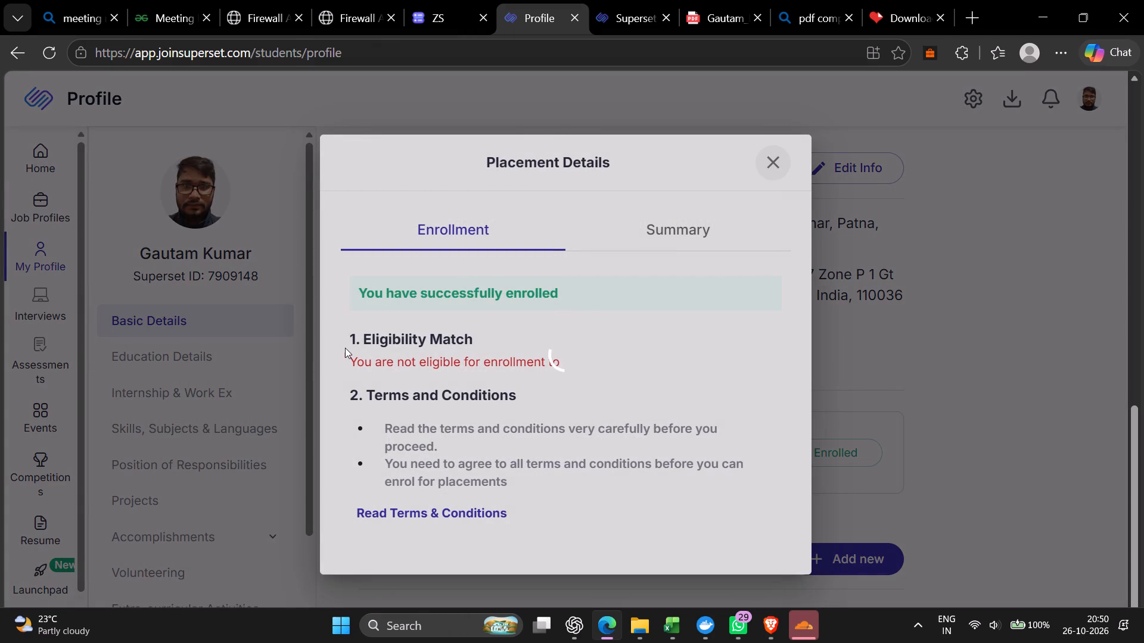
drag(358, 342, 561, 332)
click(584, 346)
scroll(378, 441, down, 3)
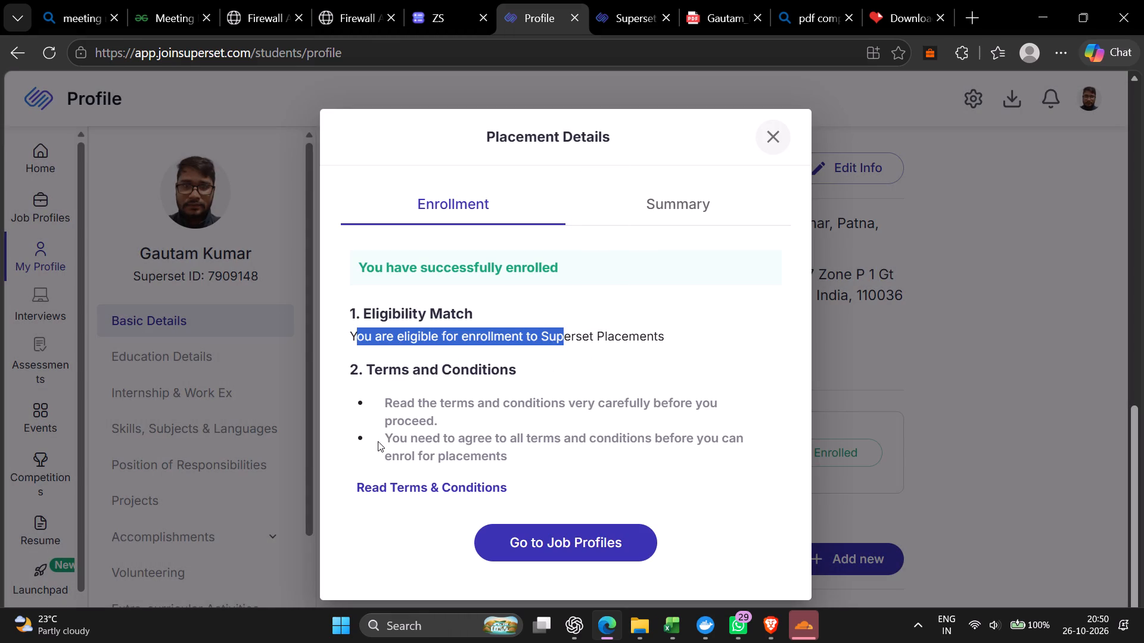
click(682, 213)
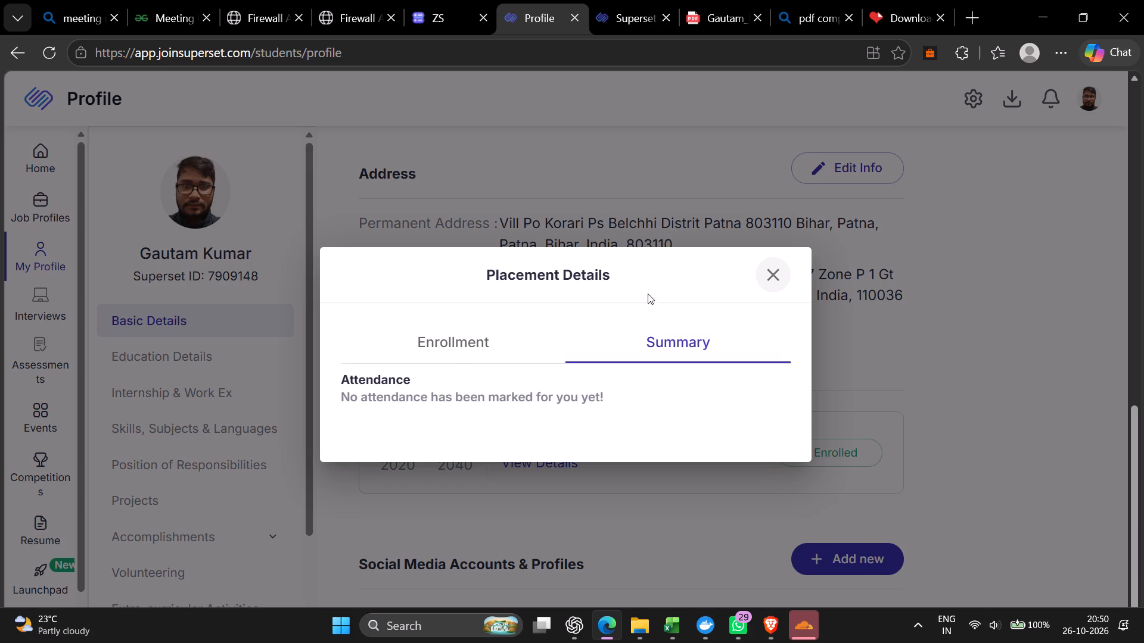
click(765, 280)
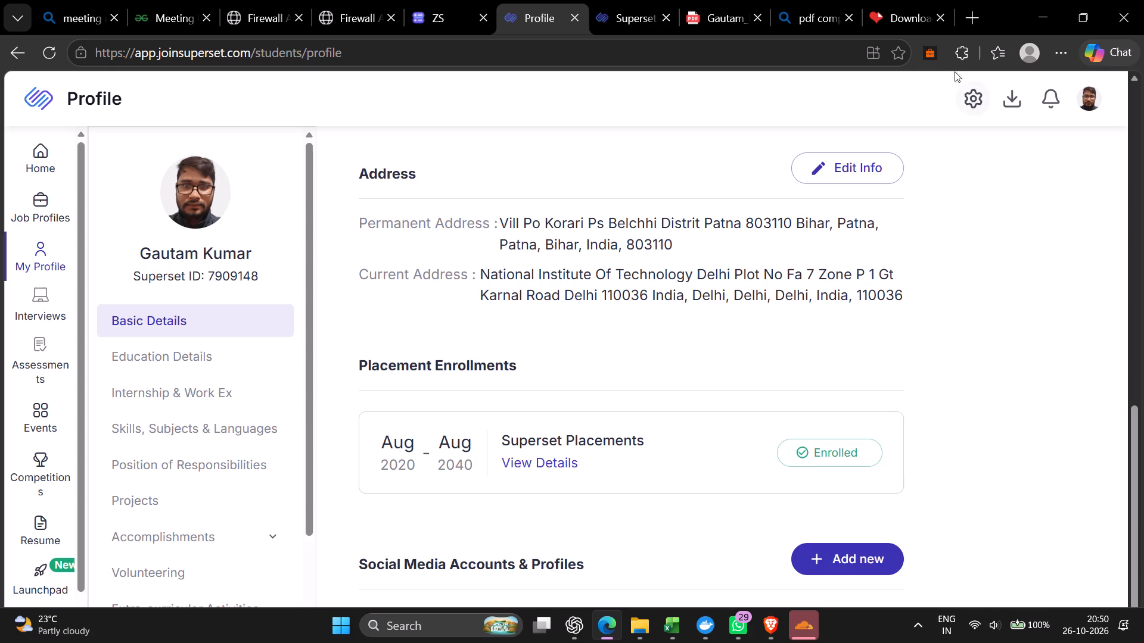
Close the download, PDF search, résumé PDF, both Superset and ZS form pages, keeping the meeting rooms and firewall pages open.
click(935, 17)
click(935, 17)
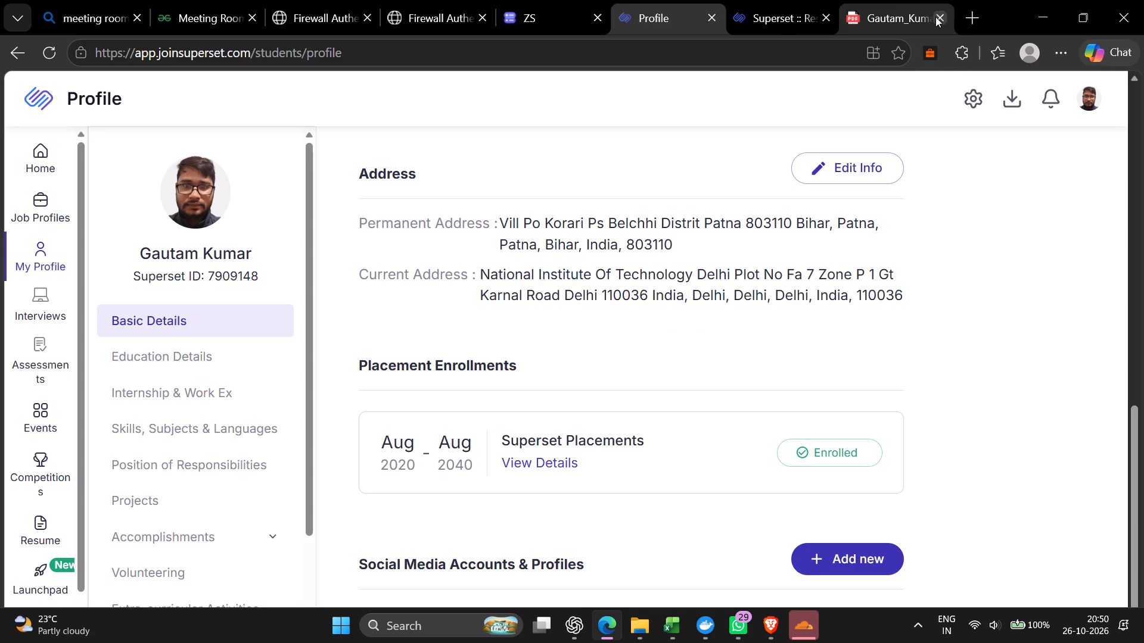
click(935, 17)
click(935, 17)
click(935, 17)
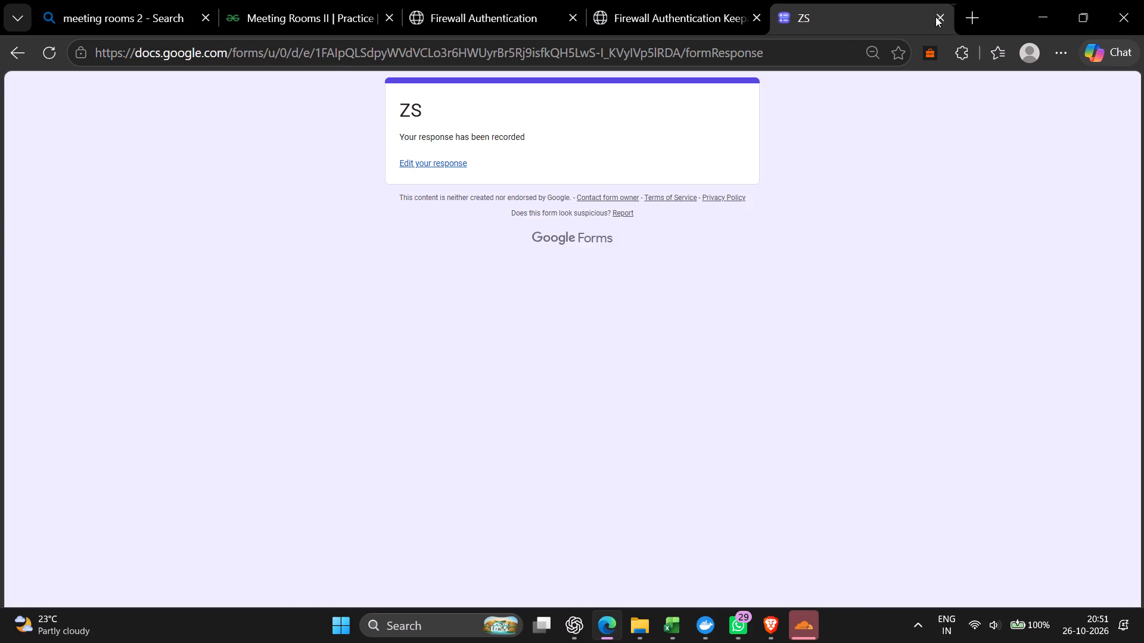
click(935, 17)
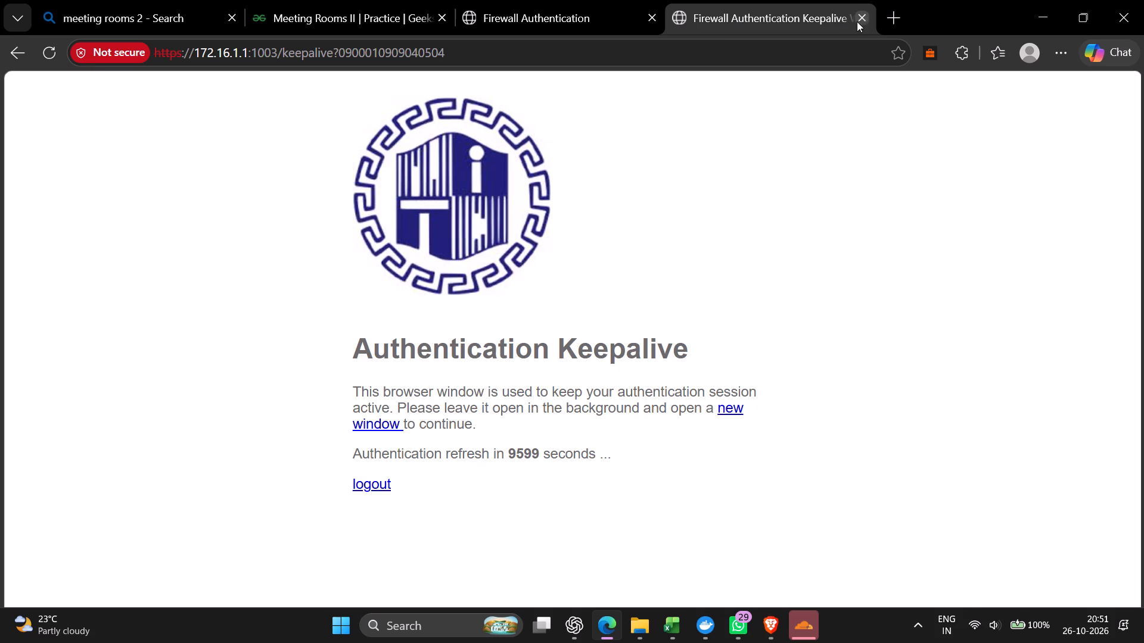
Close the Firewall Authentication Keepalive page and the Firewall Authentication login page, keeping both meeting rooms pages open.
click(872, 14)
click(860, 19)
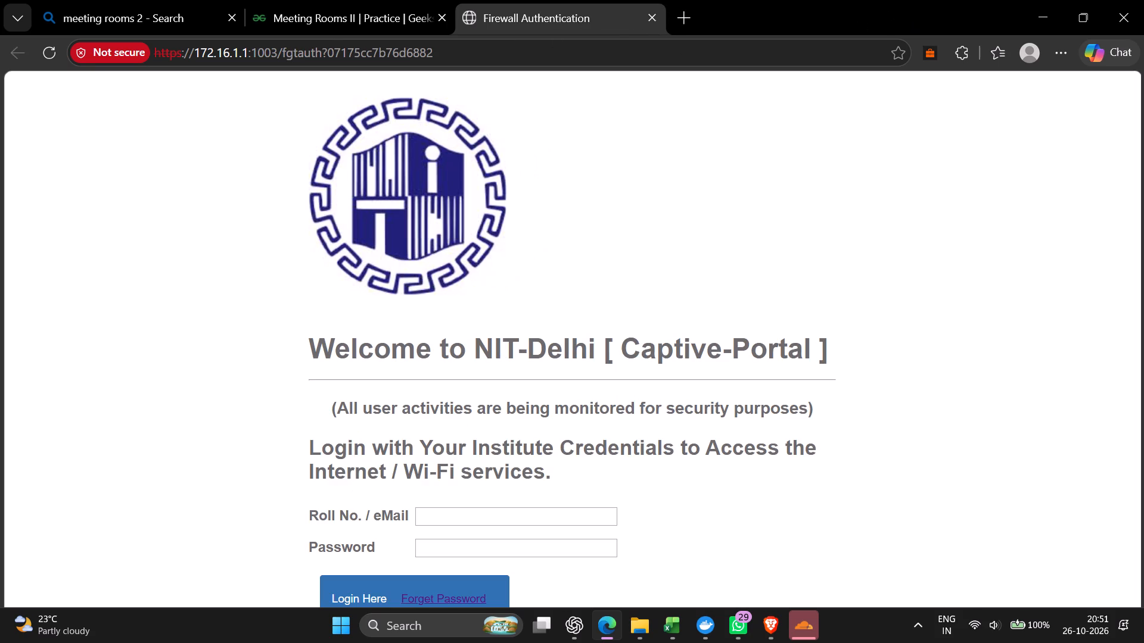
click(651, 15)
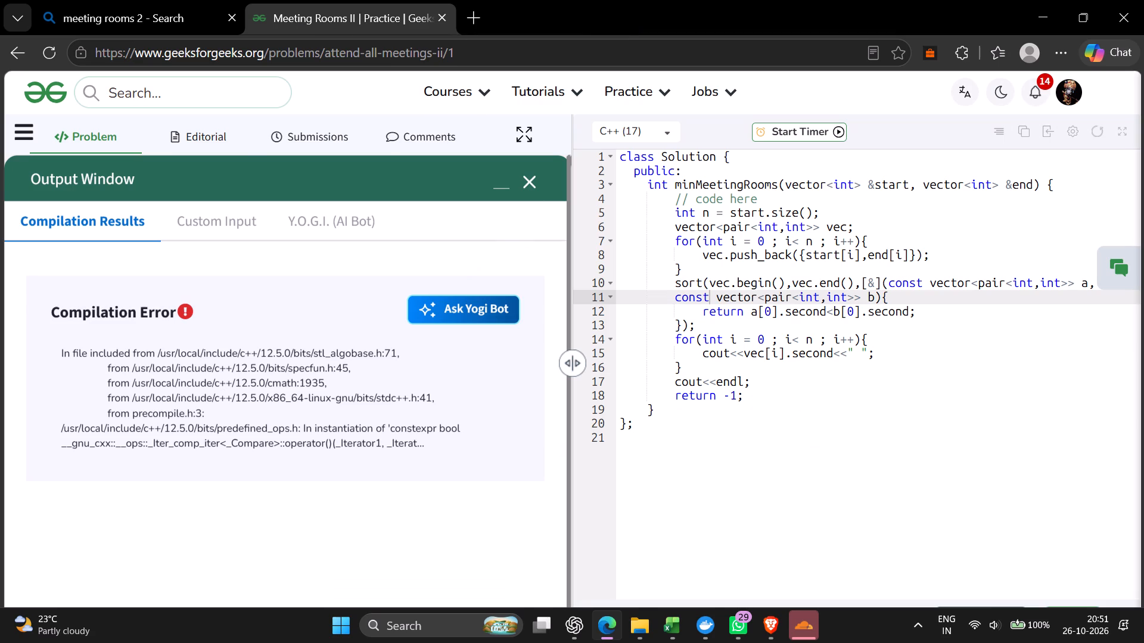
Minimize the browser window with the Meeting Rooms II problem left open.
click(728, 460)
click(1047, 0)
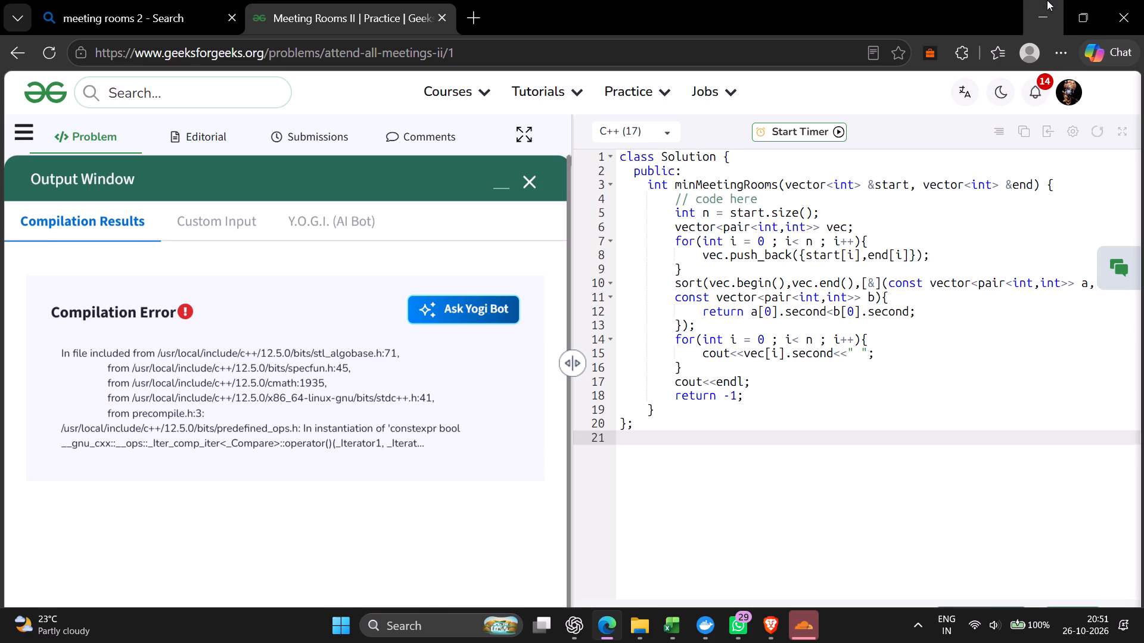
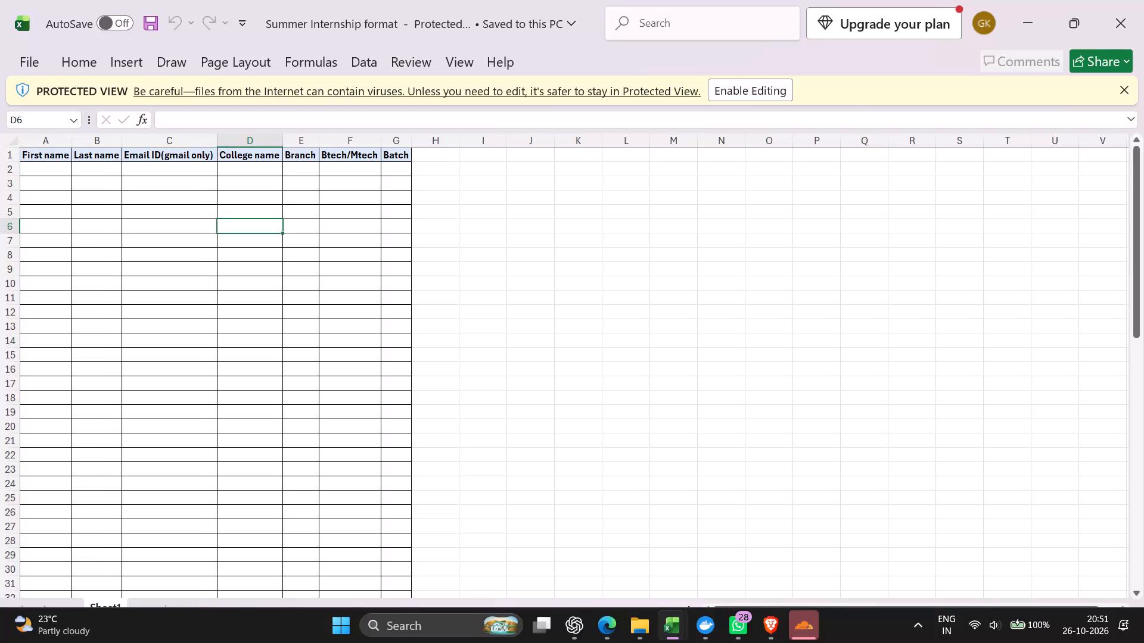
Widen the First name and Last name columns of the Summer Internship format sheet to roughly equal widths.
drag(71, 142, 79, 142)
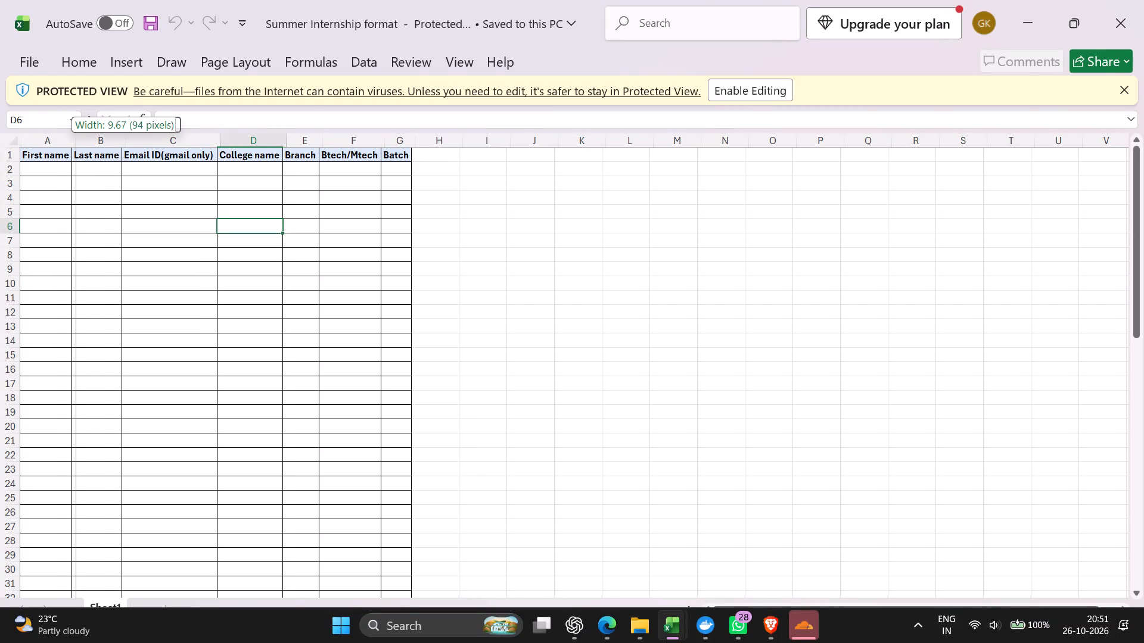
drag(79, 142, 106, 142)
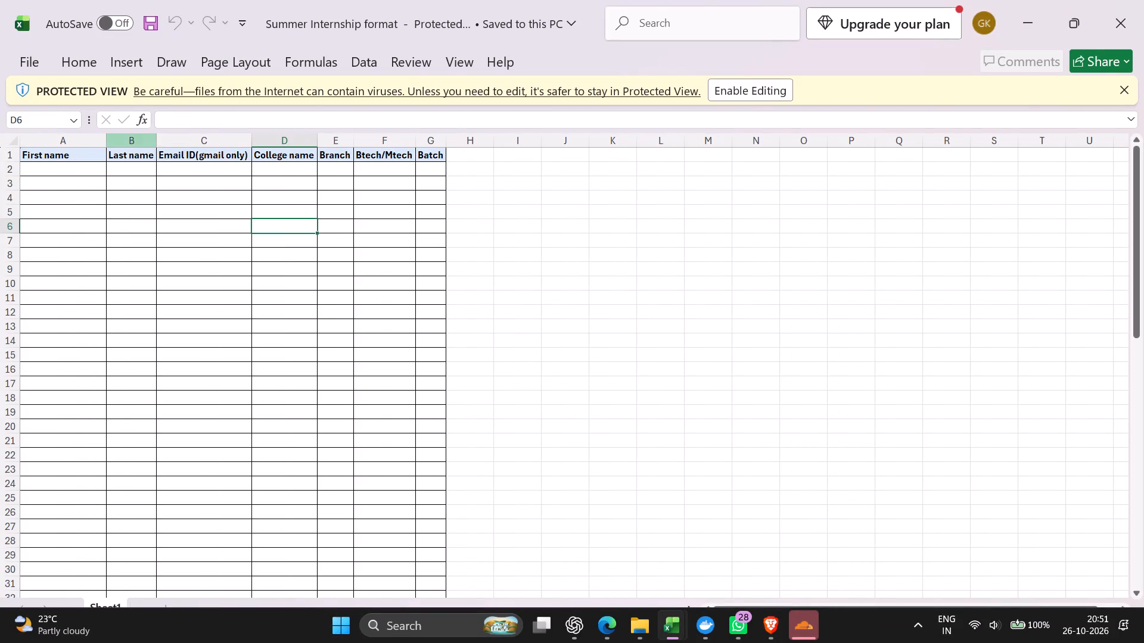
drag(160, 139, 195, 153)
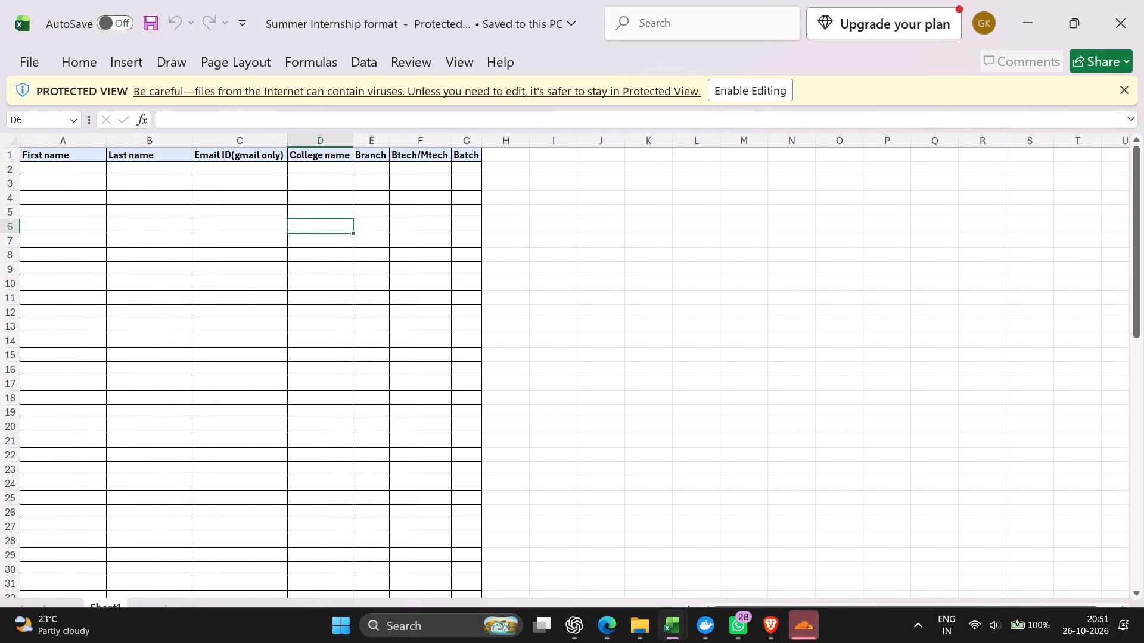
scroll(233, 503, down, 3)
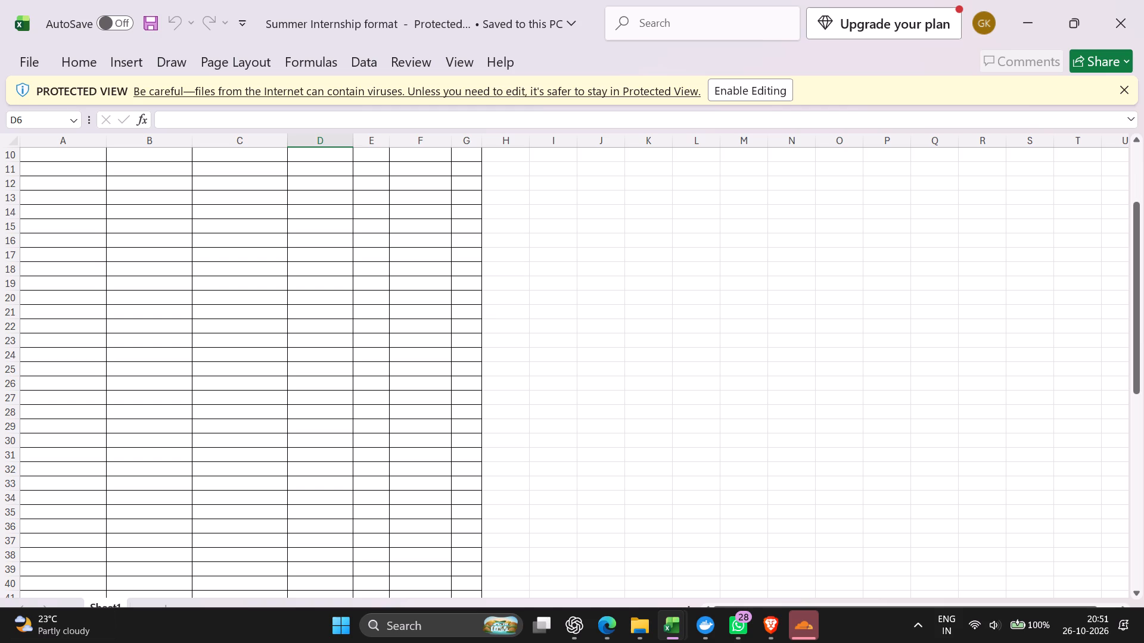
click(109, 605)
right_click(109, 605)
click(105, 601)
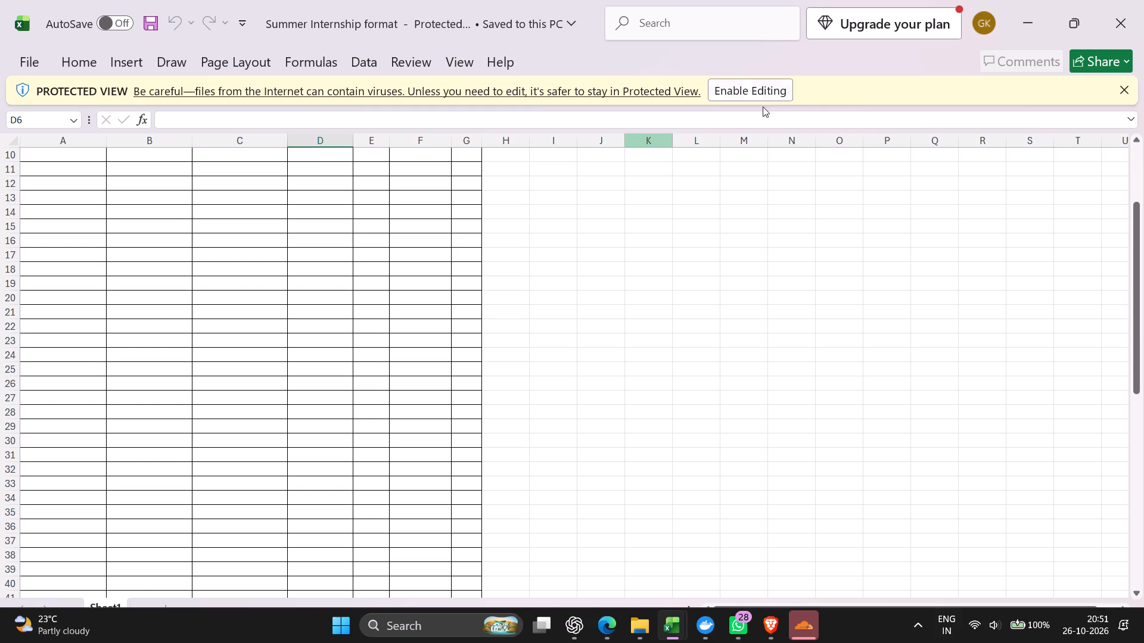
Take the Summer Internship format workbook out of Protected View by enabling editing.
click(741, 71)
click(740, 85)
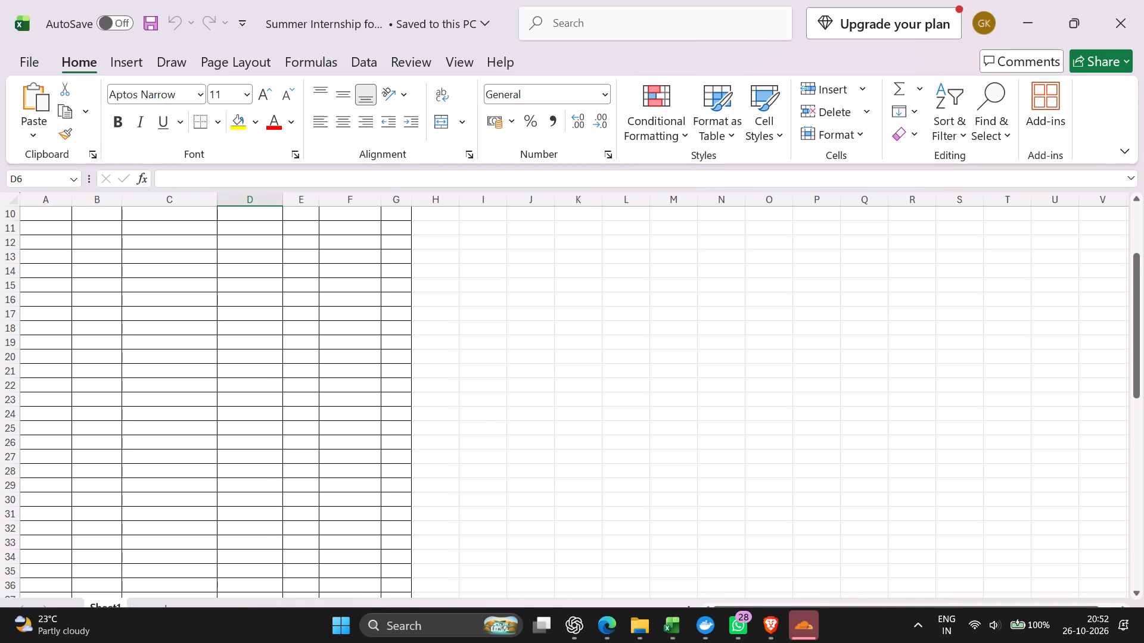
Widen the First name column of the Summer Internship format sheet to about twice its width.
scroll(193, 455, up, 13)
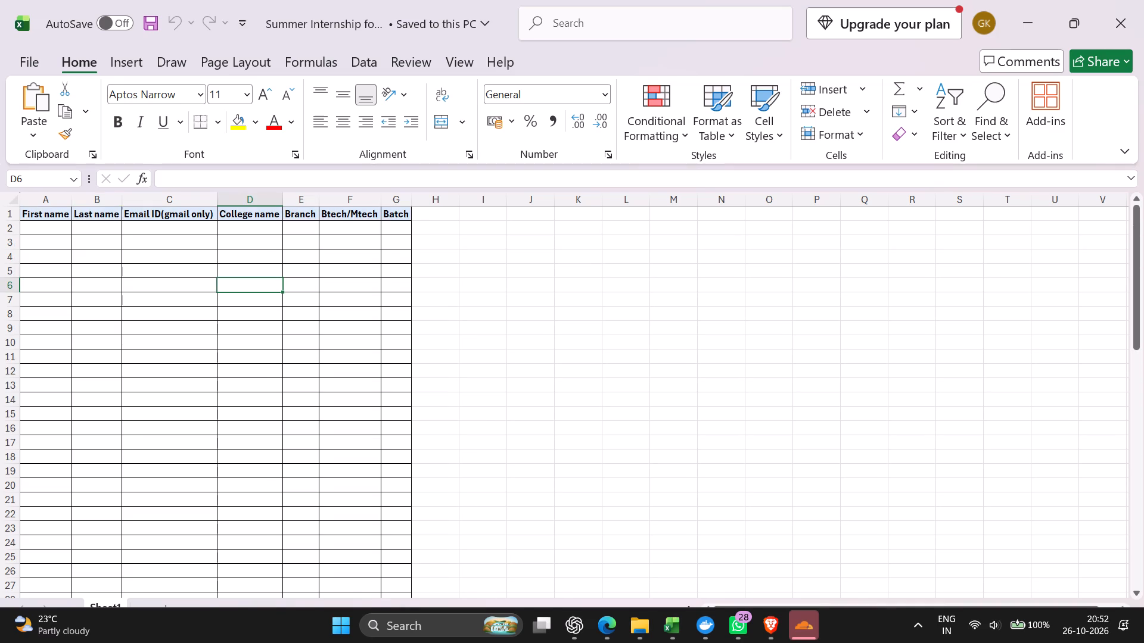
drag(71, 196, 117, 208)
click(163, 282)
Copy the entire Summer Internship format sheet and minimize its workbook window.
scroll(23, 282, down, 1)
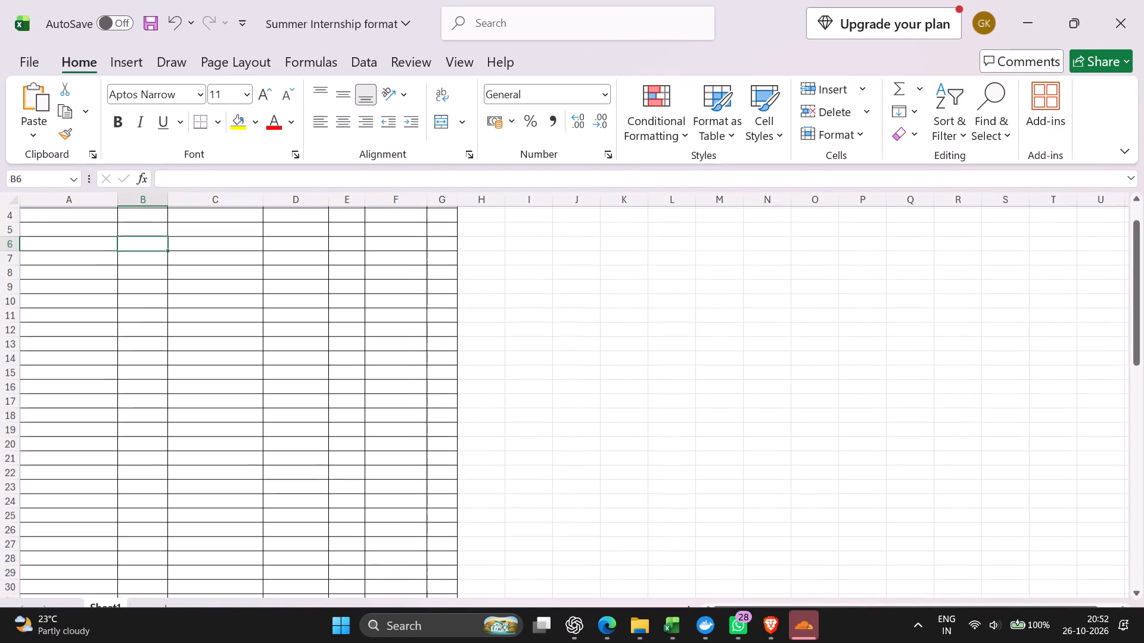
scroll(34, 304, down, 4)
scroll(101, 409, up, 11)
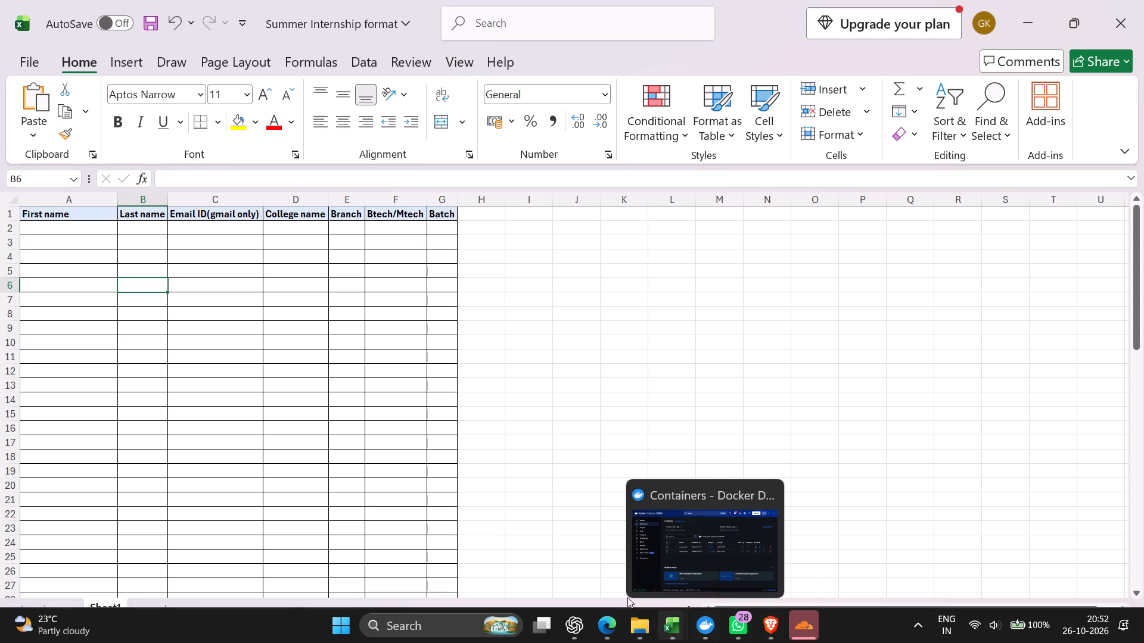
click(7, 201)
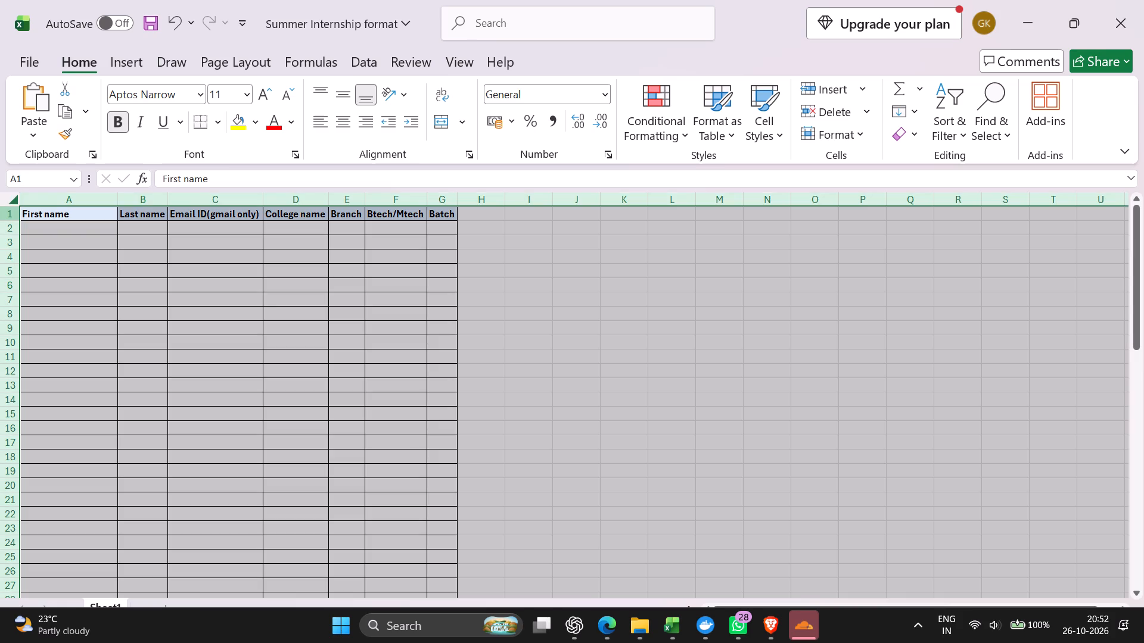
key(ctrl+c)
click(1037, 13)
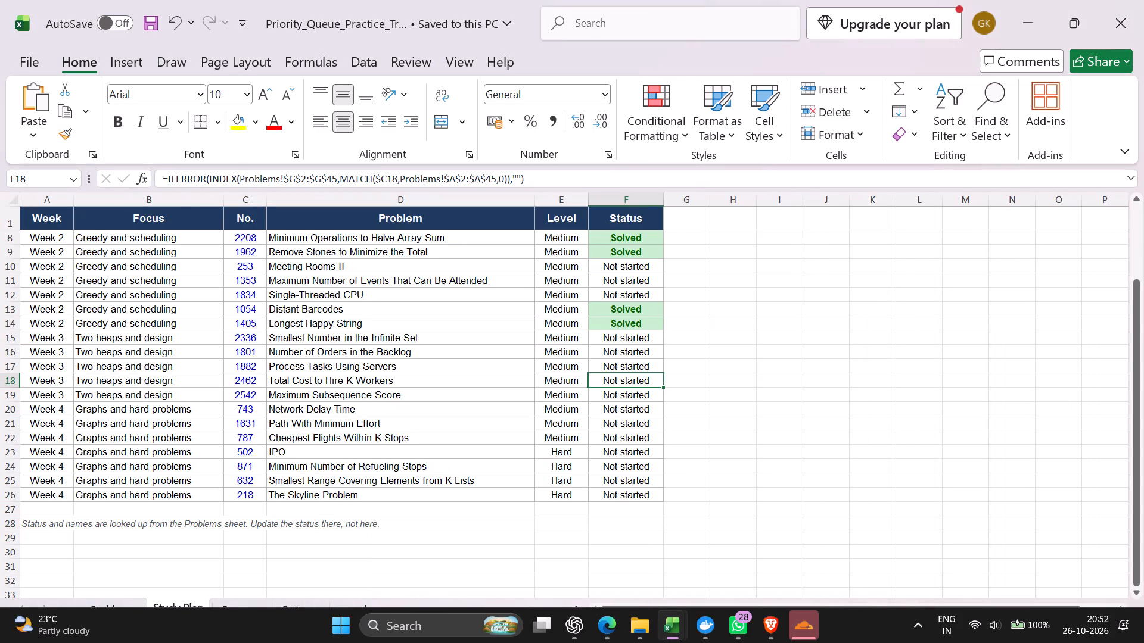
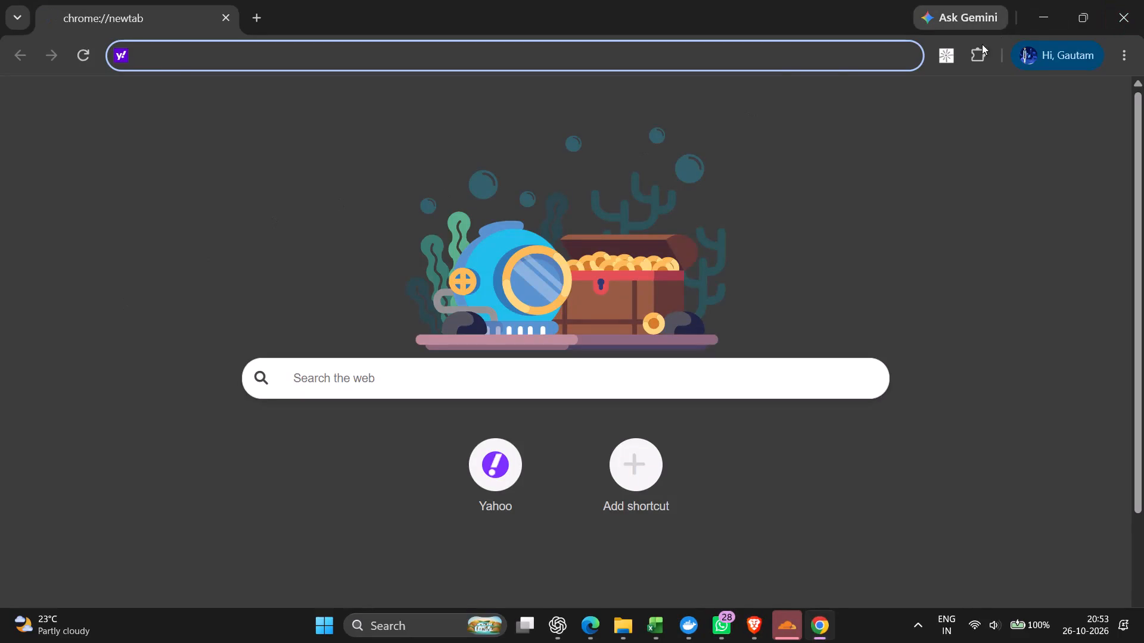
Switch the browser to the nitdelhi.ac.in School profile.
click(1036, 68)
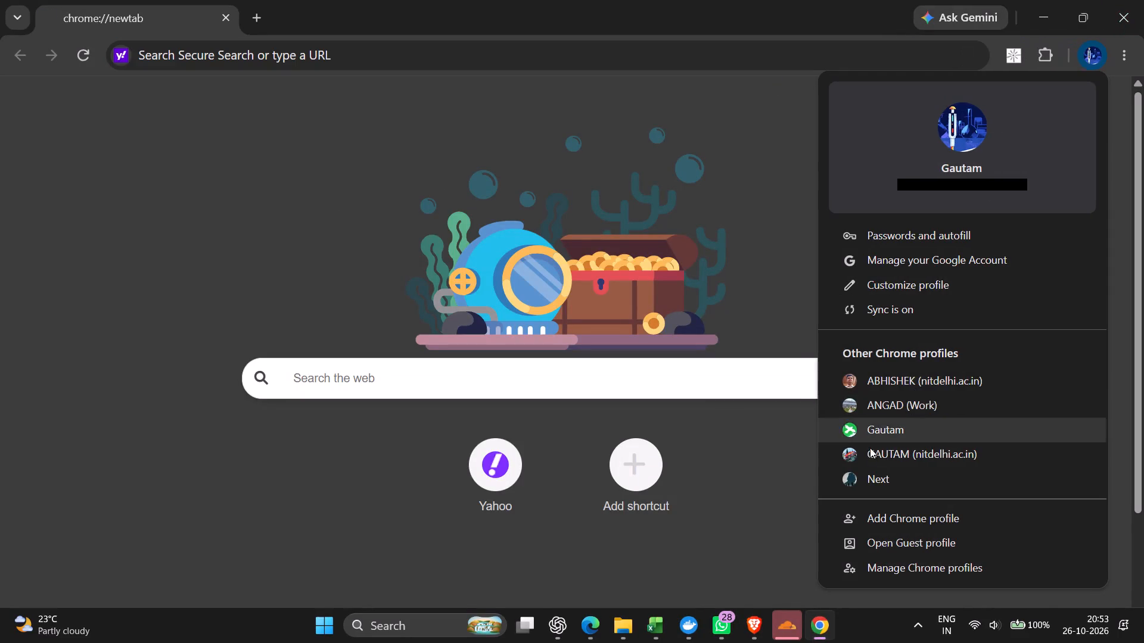
click(869, 456)
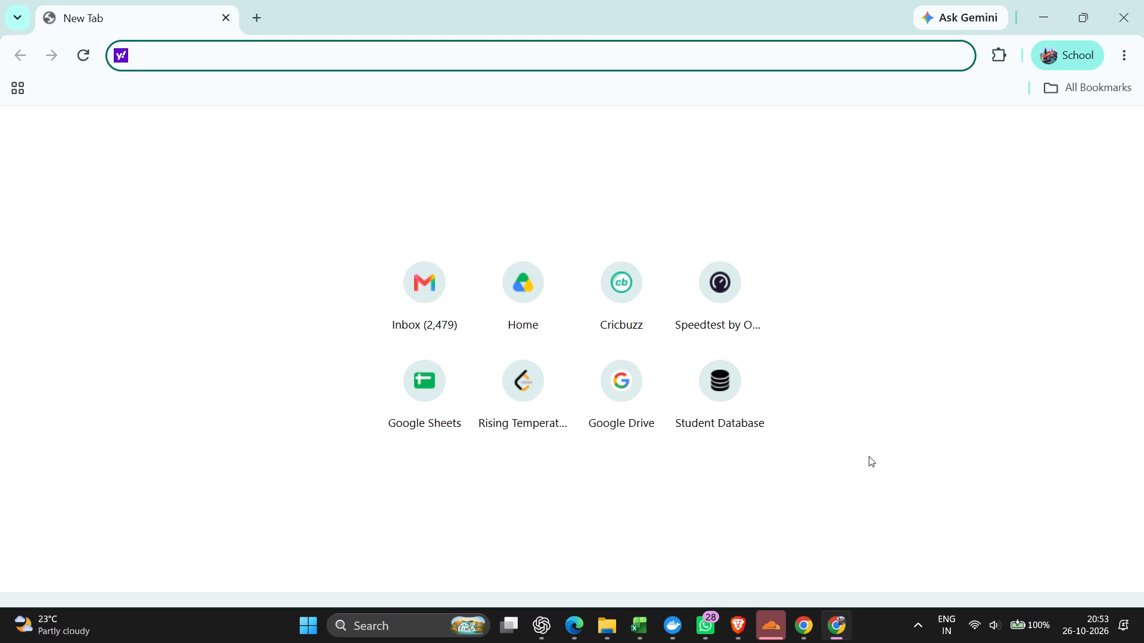
Search the web for "sheets google" and open the Google Sheets sign-in result.
text(ss)
key(BackSpace)
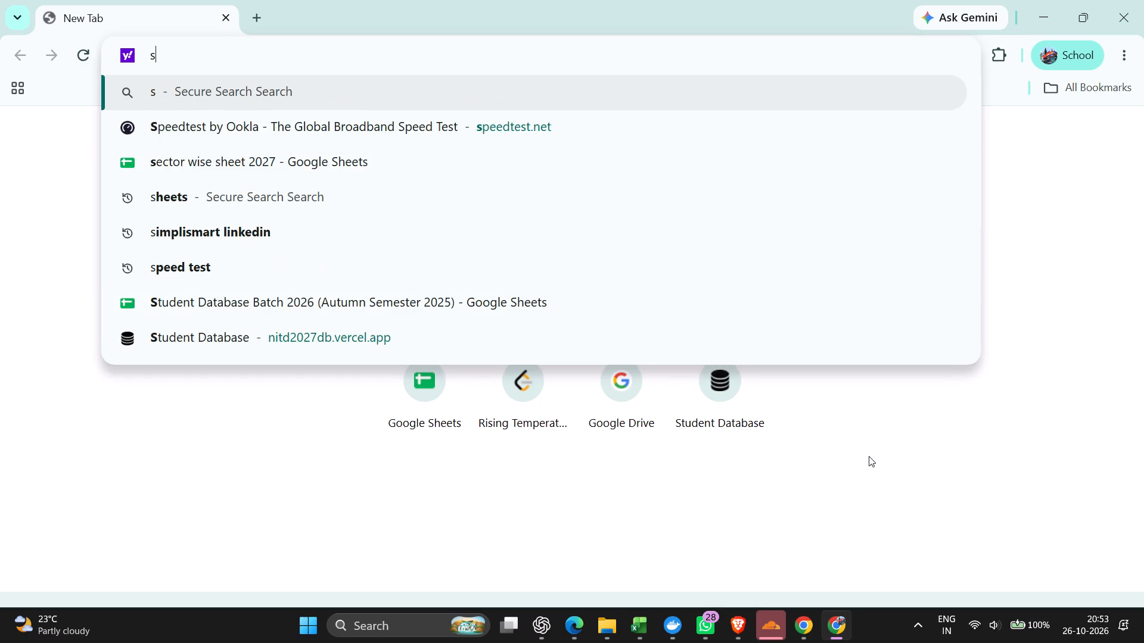
text(hee)
key(Down)
key(Down)
key(Down)
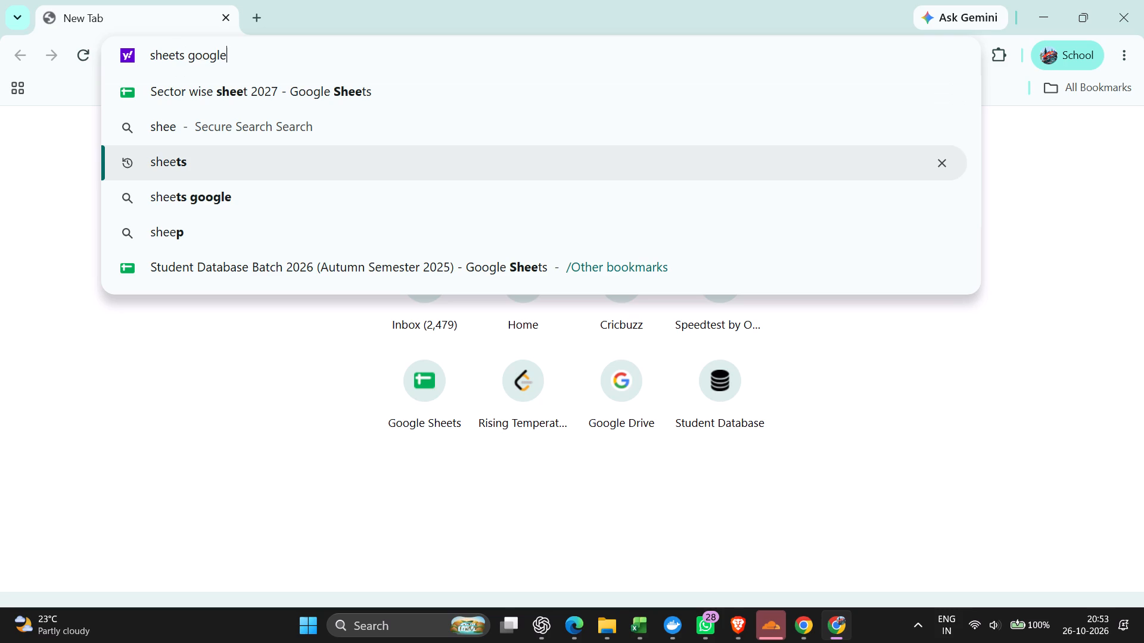
key(Return)
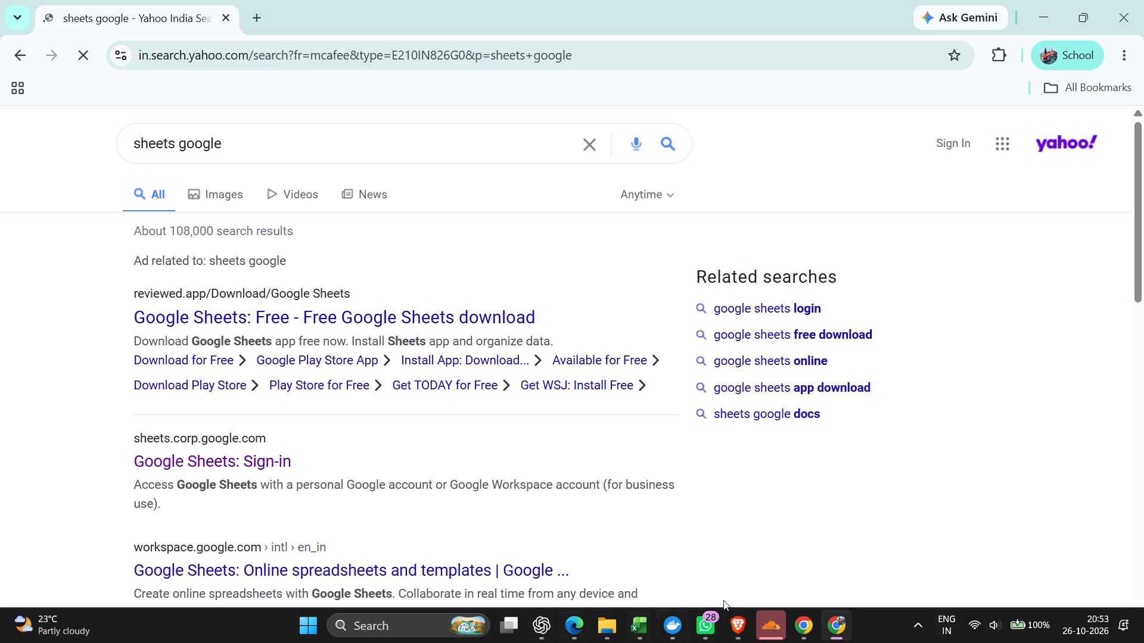
click(237, 464)
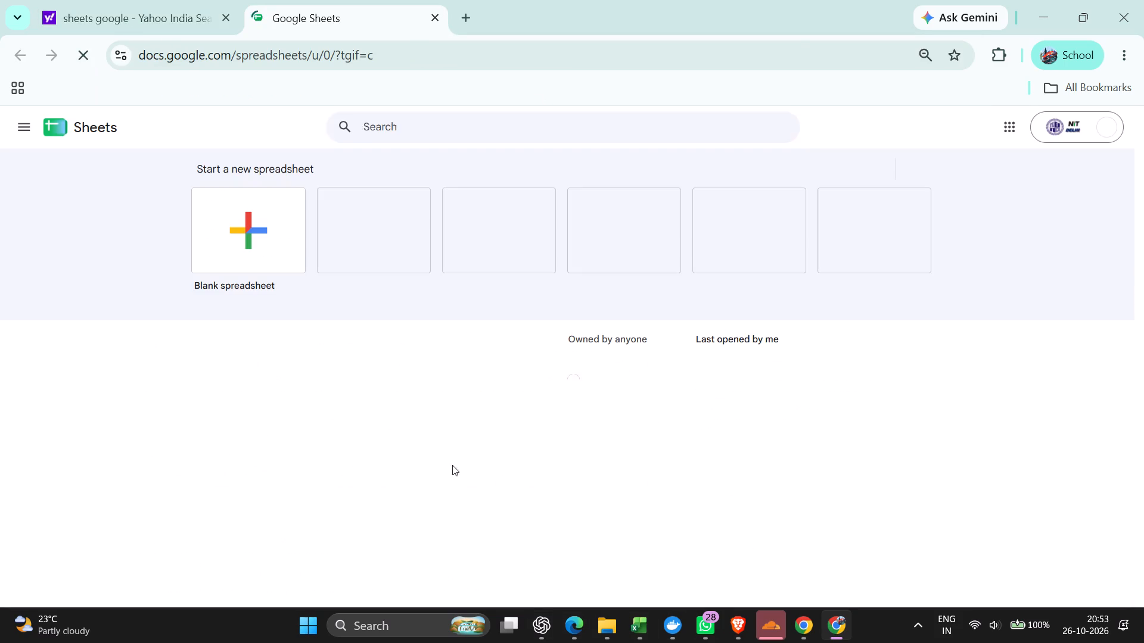
Create a blank spreadsheet, paste the copied Summer Internship format over the whole sheet, and dismiss the Tables suggestions.
click(224, 224)
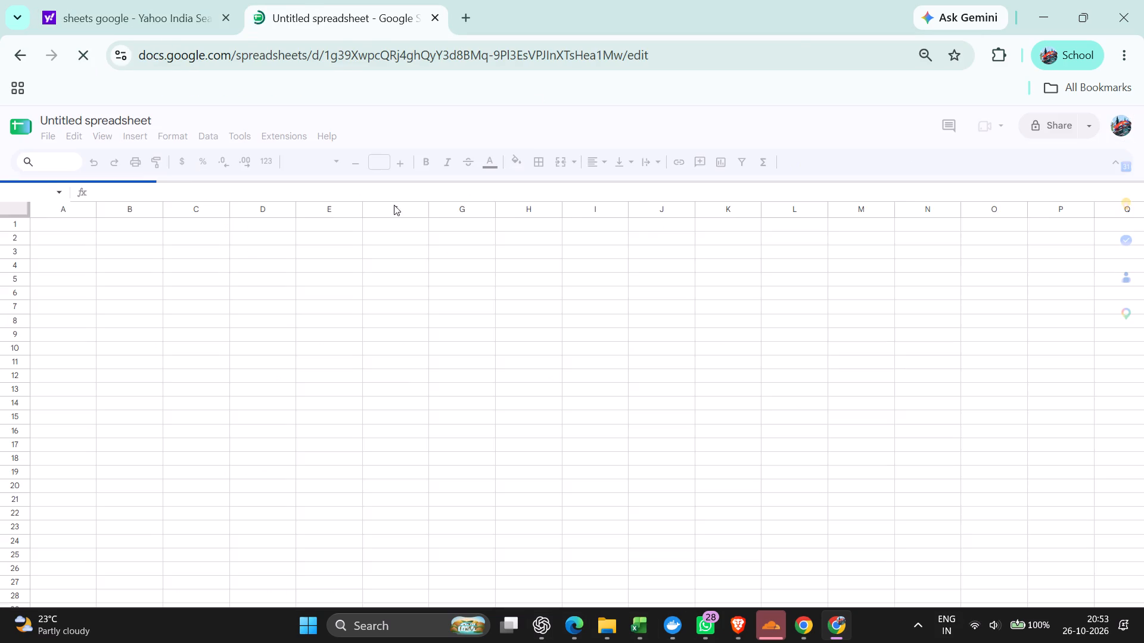
click(18, 201)
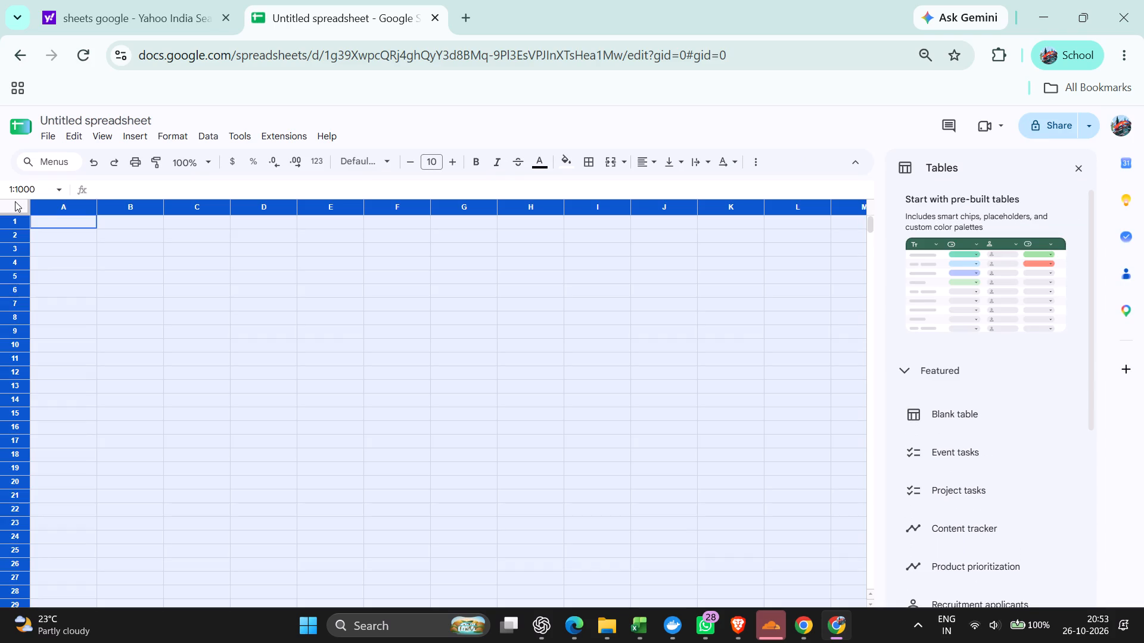
key(ctrl+v)
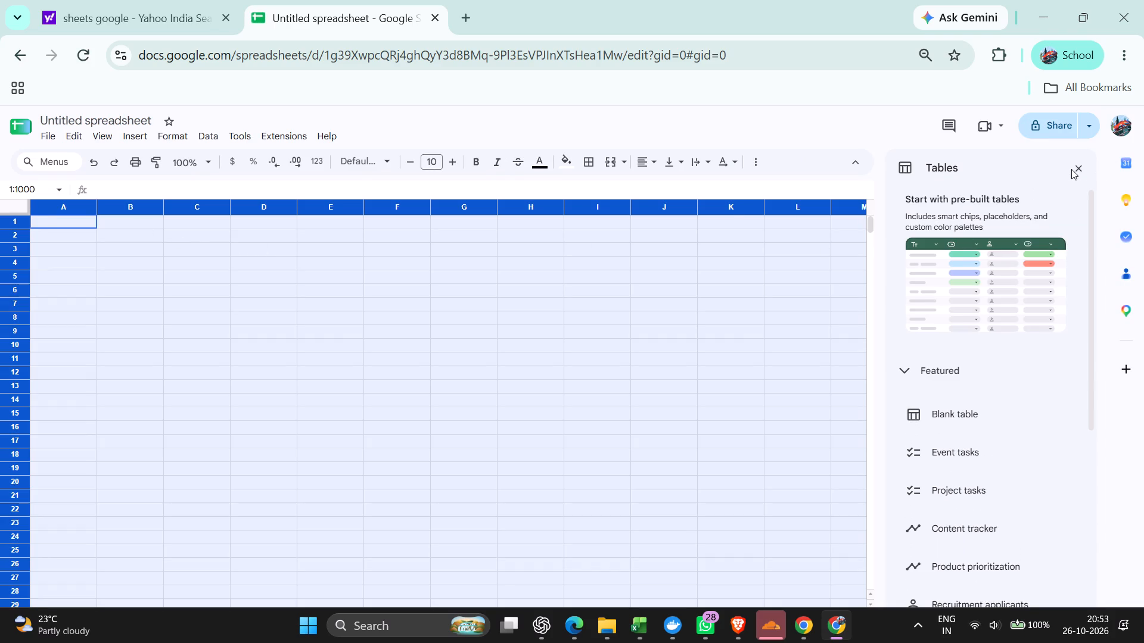
click(1078, 171)
click(531, 314)
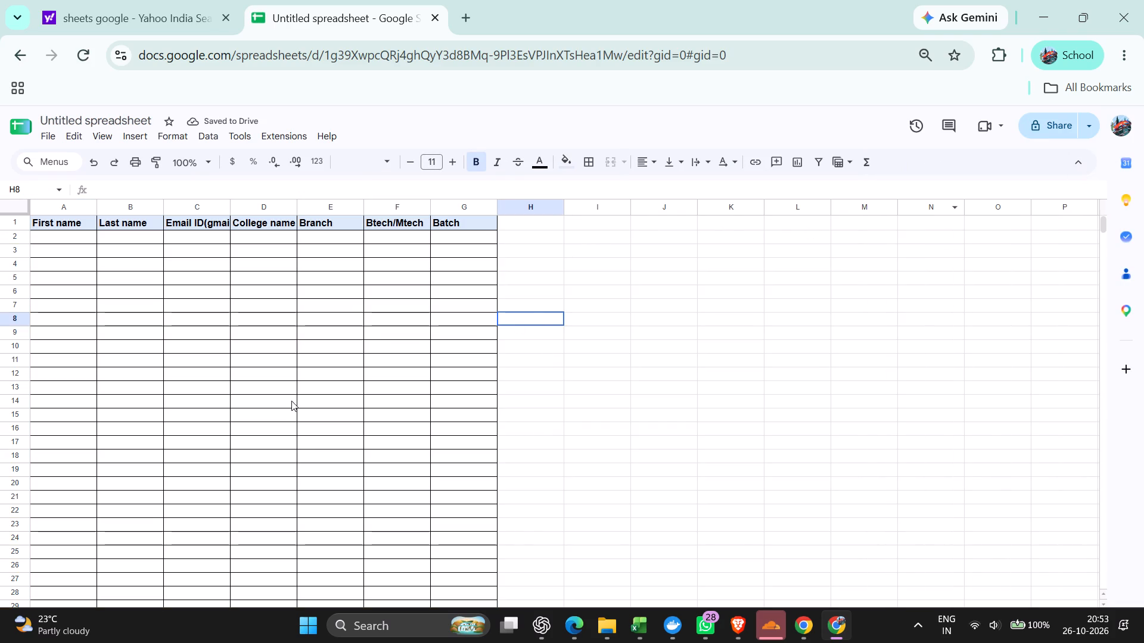
Resize the First name column to about one and a quarter times its pasted width, then deselect it.
scroll(288, 404, down, 9)
scroll(318, 357, down, 1)
scroll(310, 417, up, 6)
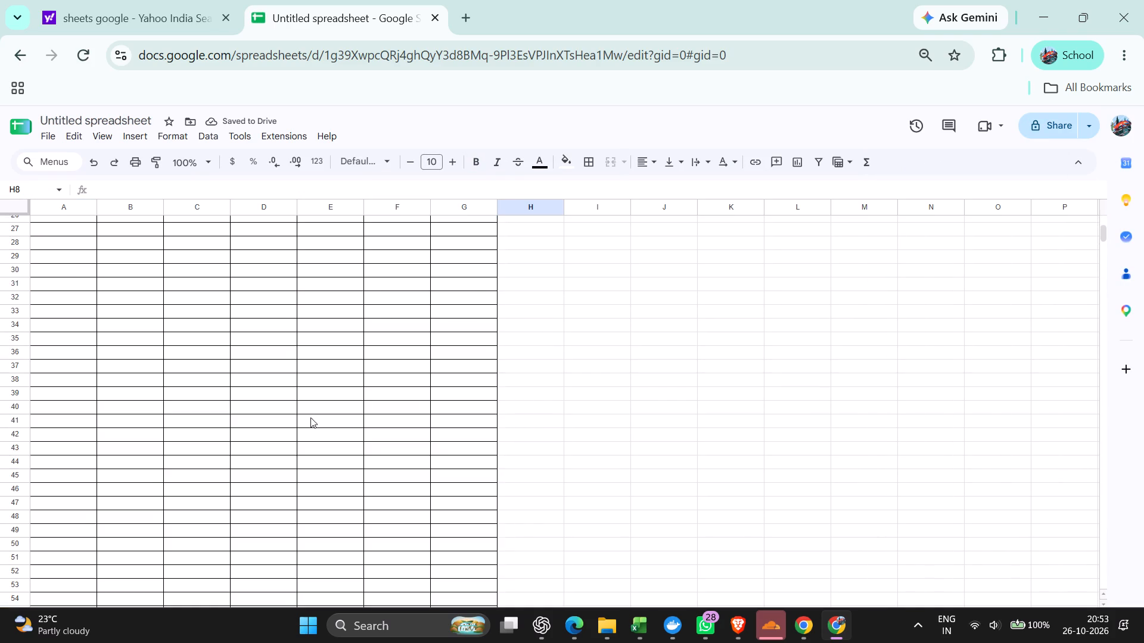
scroll(310, 417, up, 12)
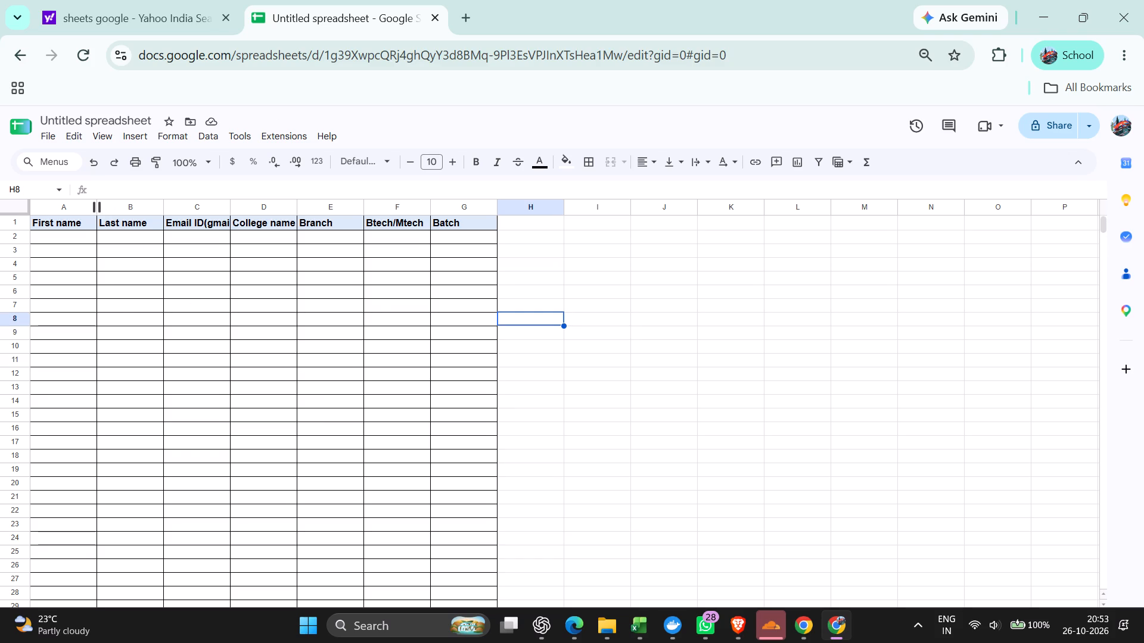
drag(94, 202, 157, 220)
drag(226, 213, 251, 213)
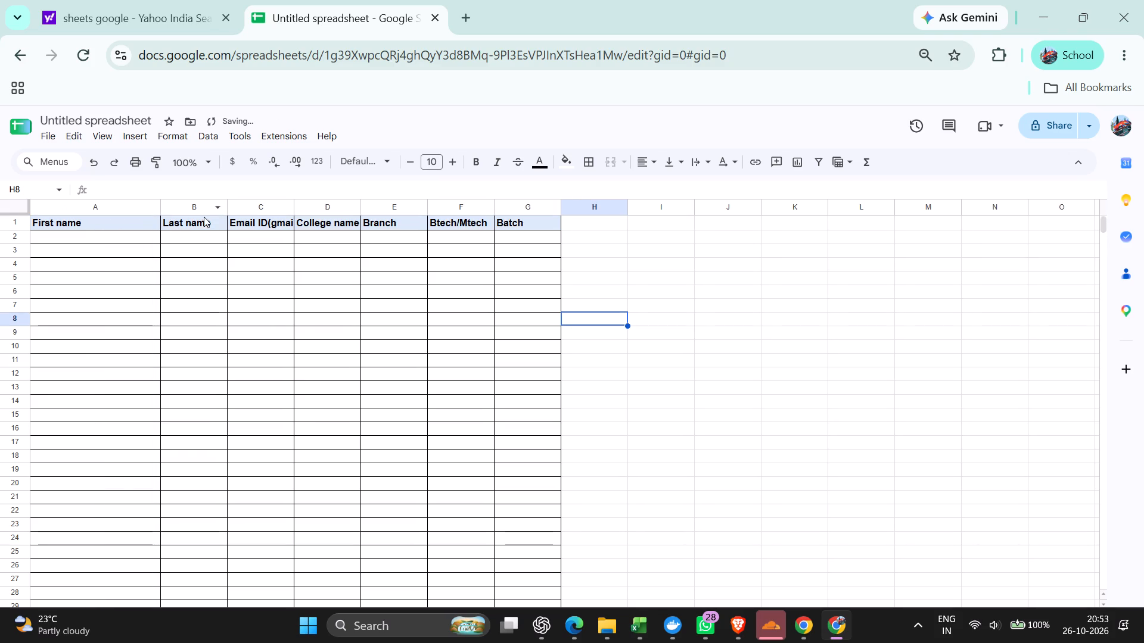
drag(164, 201, 155, 198)
click(157, 211)
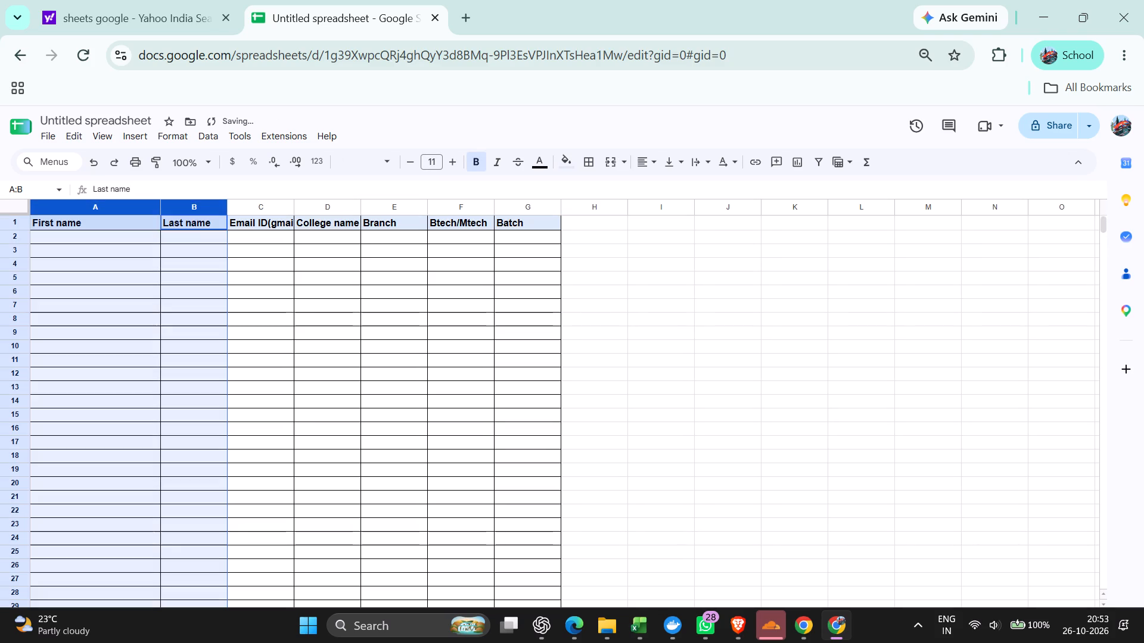
click(222, 221)
click(161, 200)
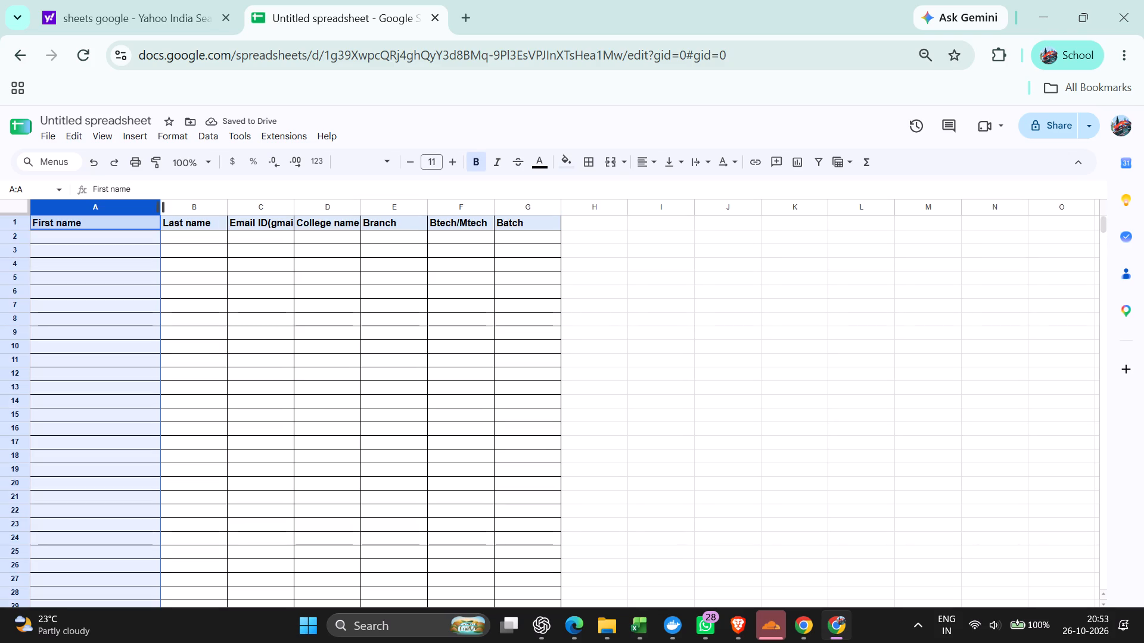
drag(160, 203, 115, 192)
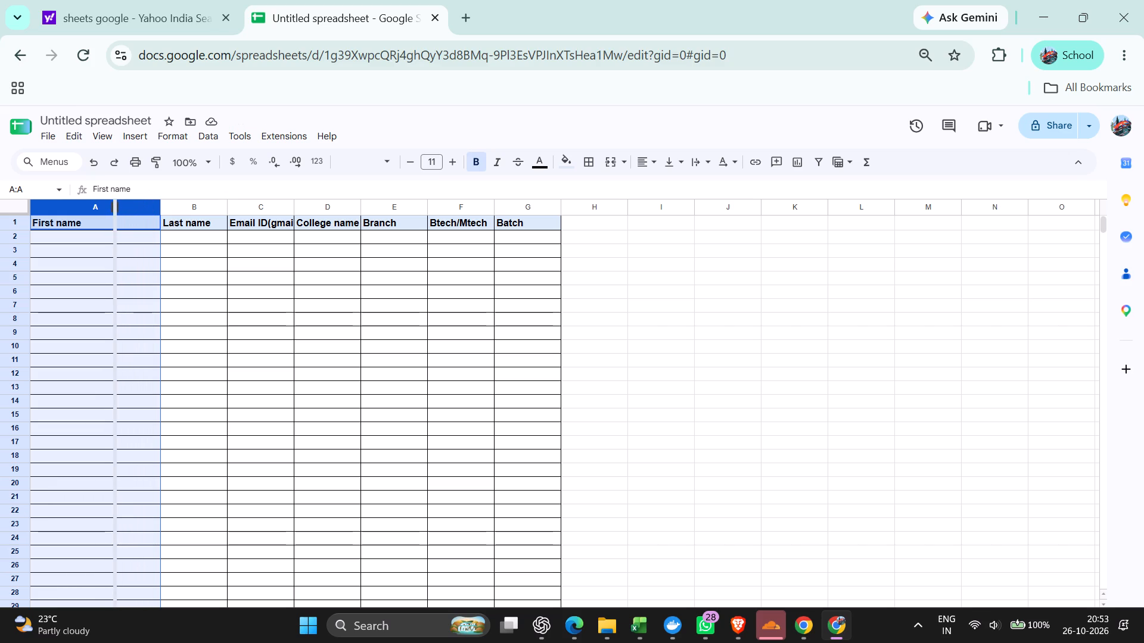
drag(115, 192, 114, 192)
click(632, 366)
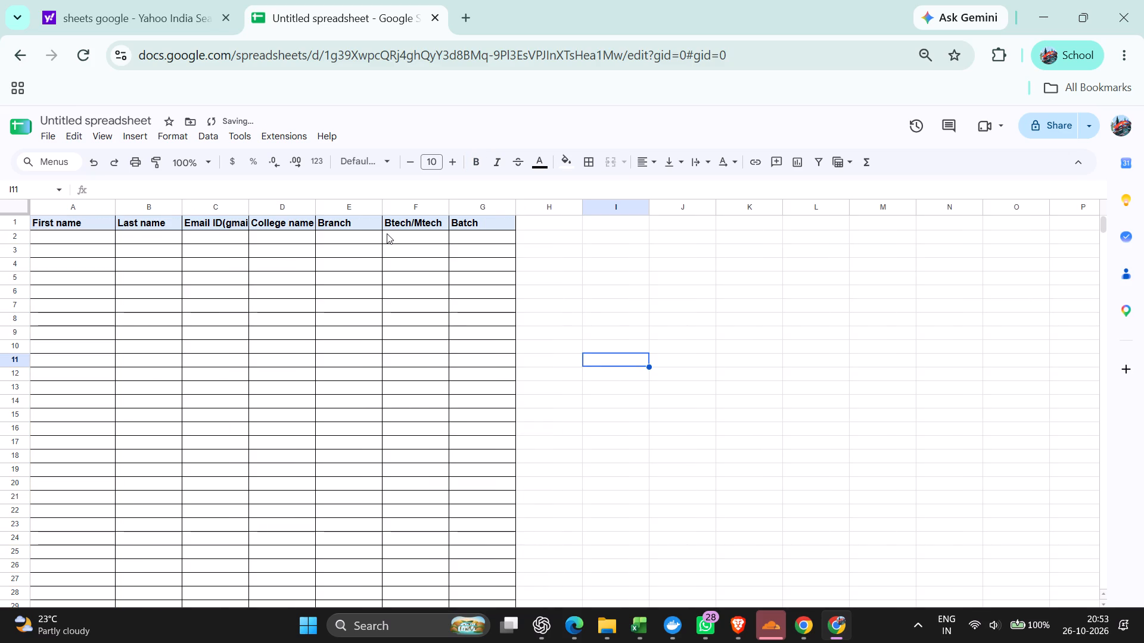
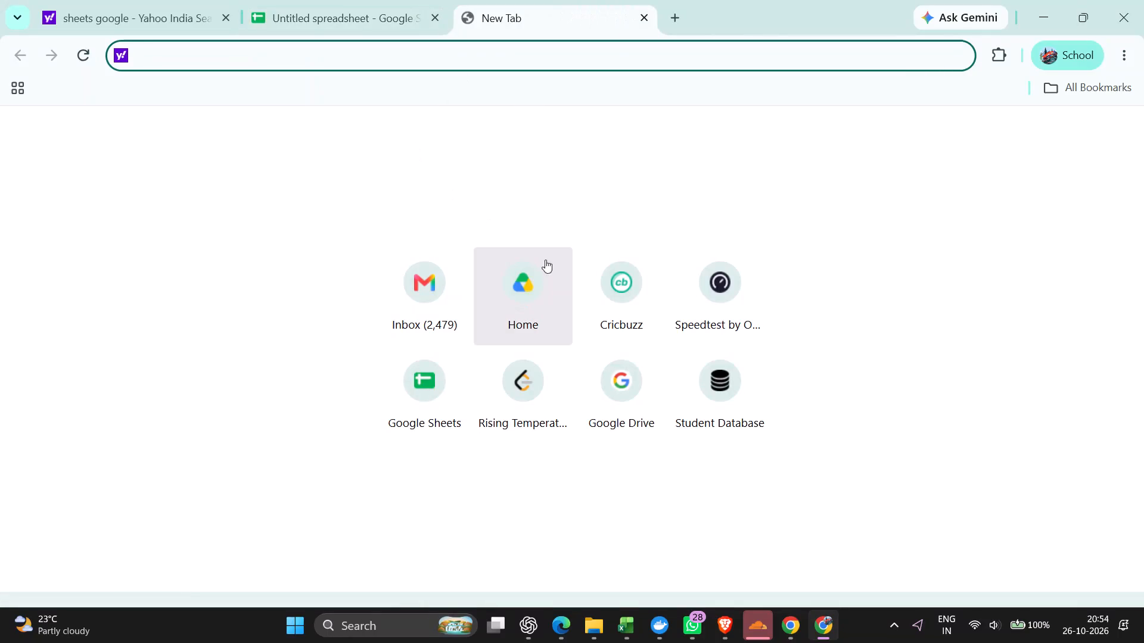
Open the "Student Database for B.Tech - Batch 2028 (Autumn Semester 2026)" spreadsheet from the suggested files in Google Drive.
click(521, 283)
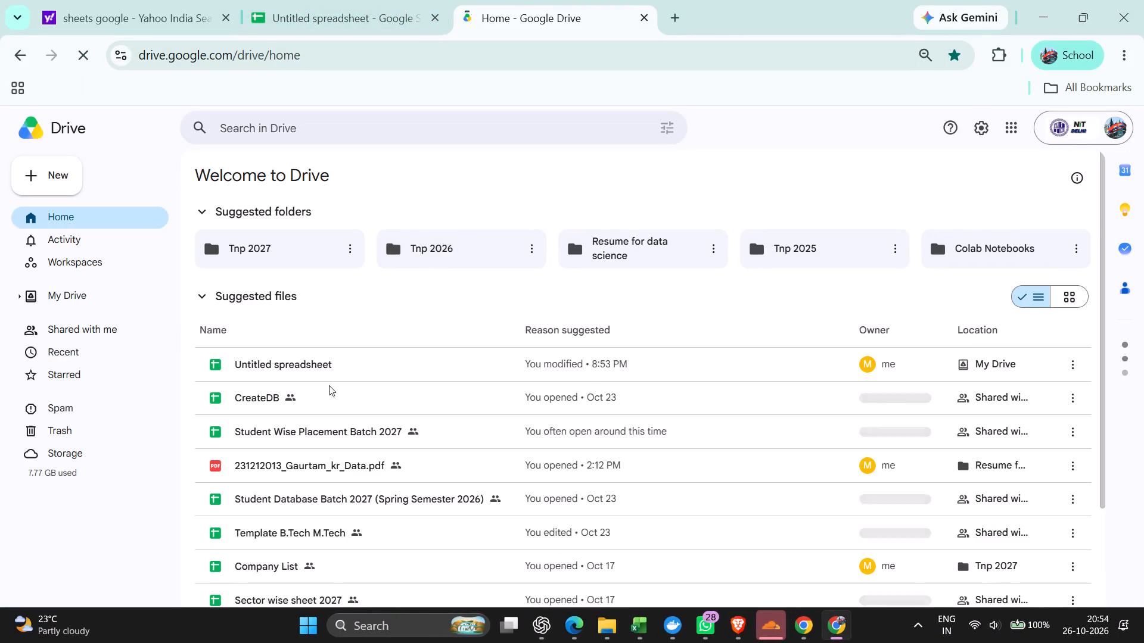
scroll(377, 423, down, 3)
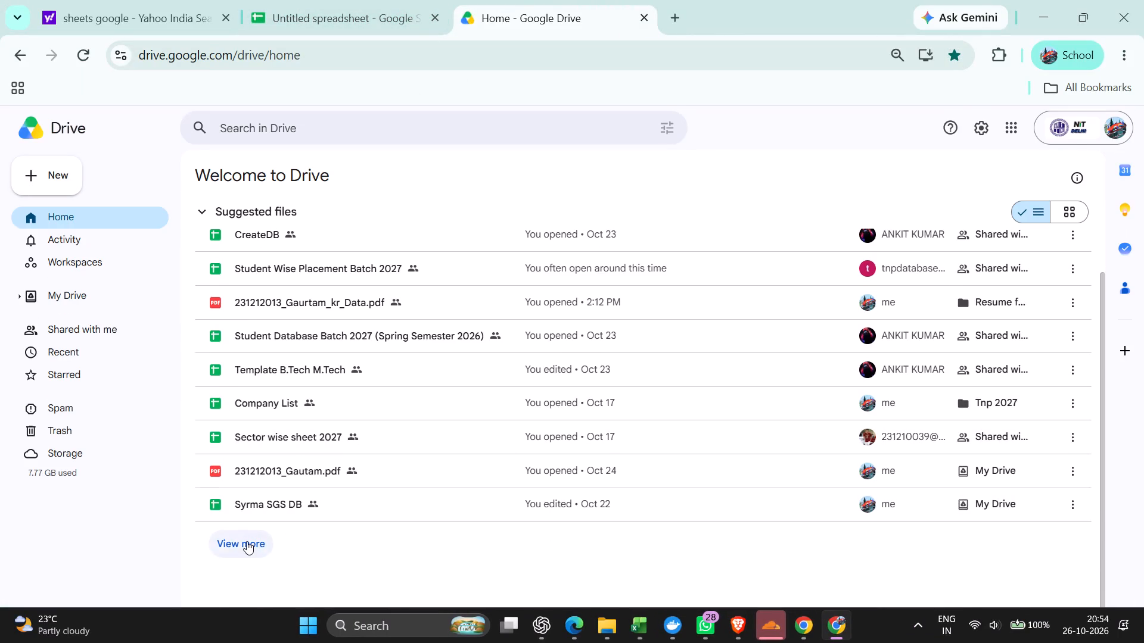
click(247, 541)
scroll(415, 519, down, 3)
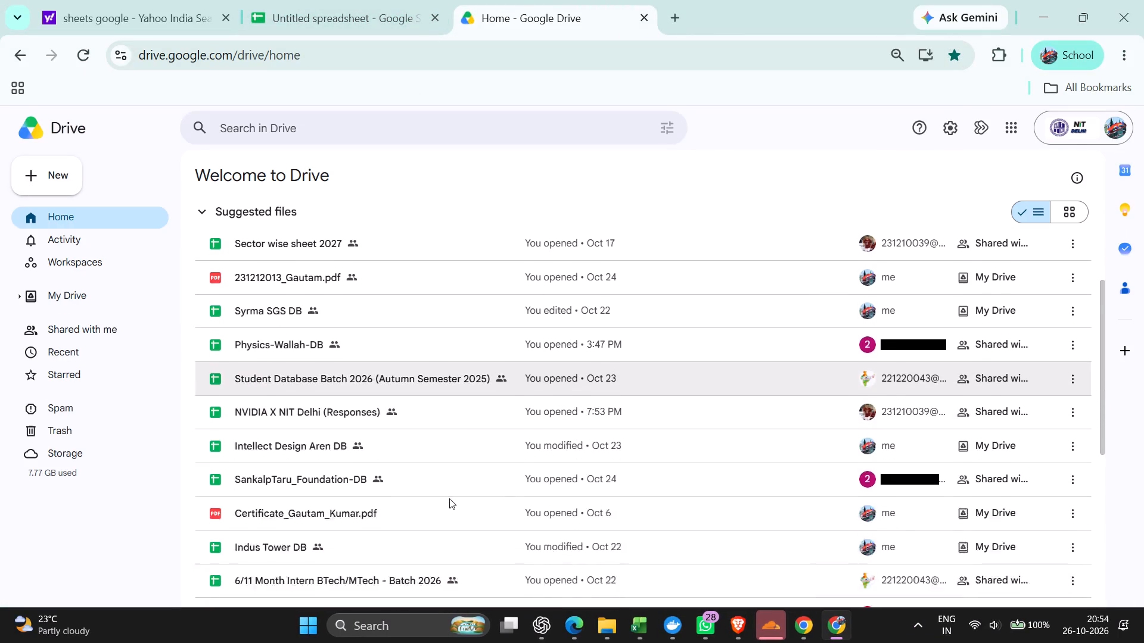
scroll(449, 498, down, 1)
double_click(431, 462)
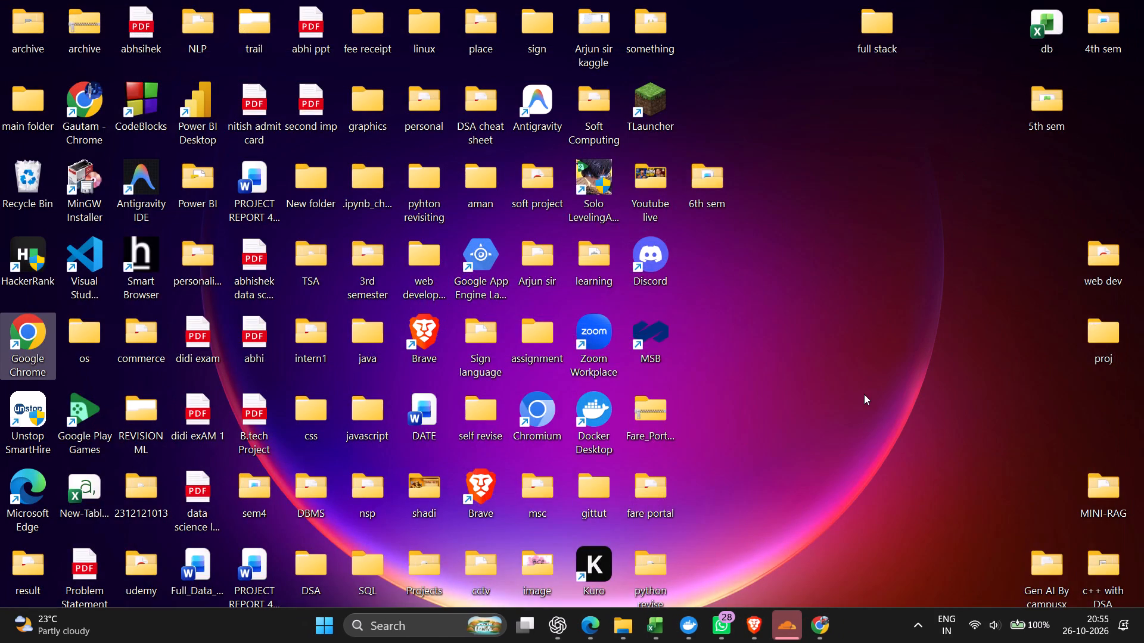
triple_click(864, 394)
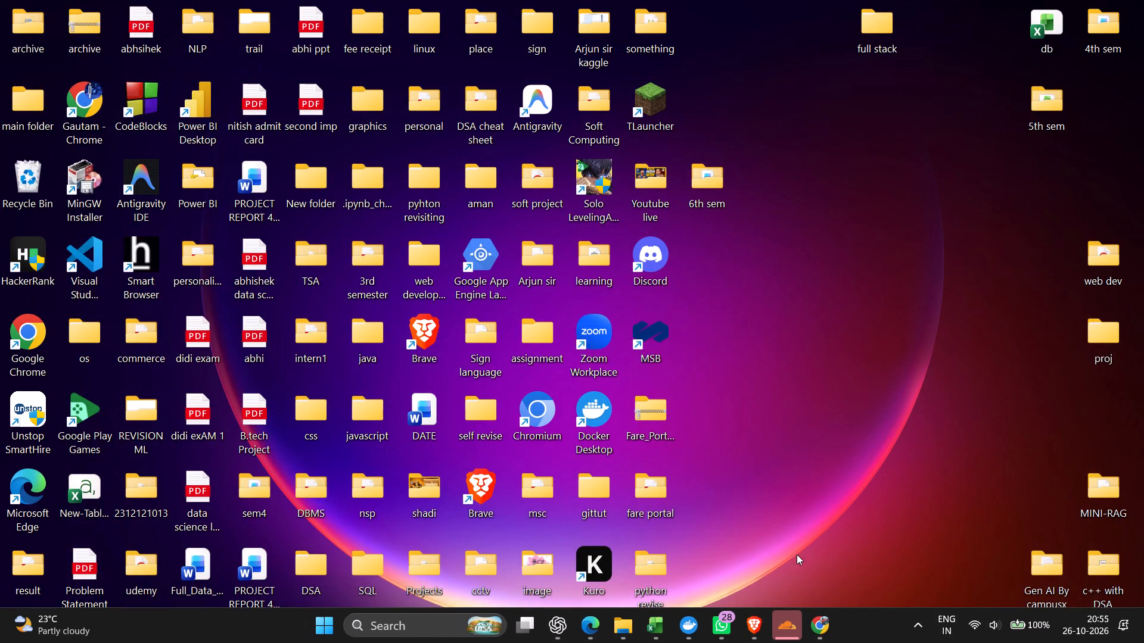
right_click(789, 636)
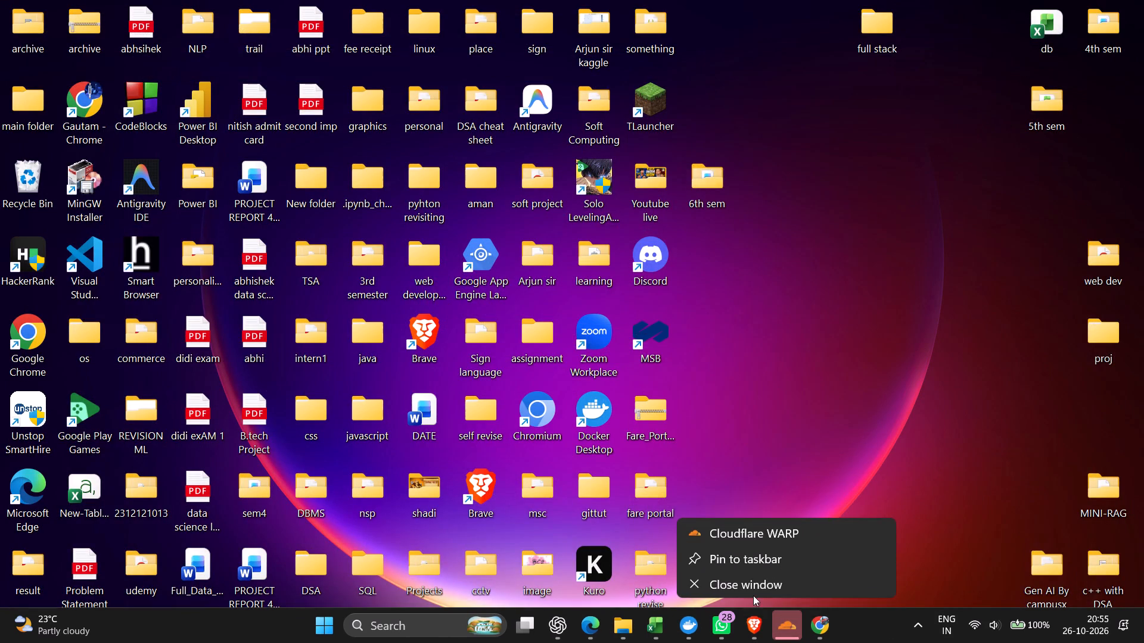
click(744, 582)
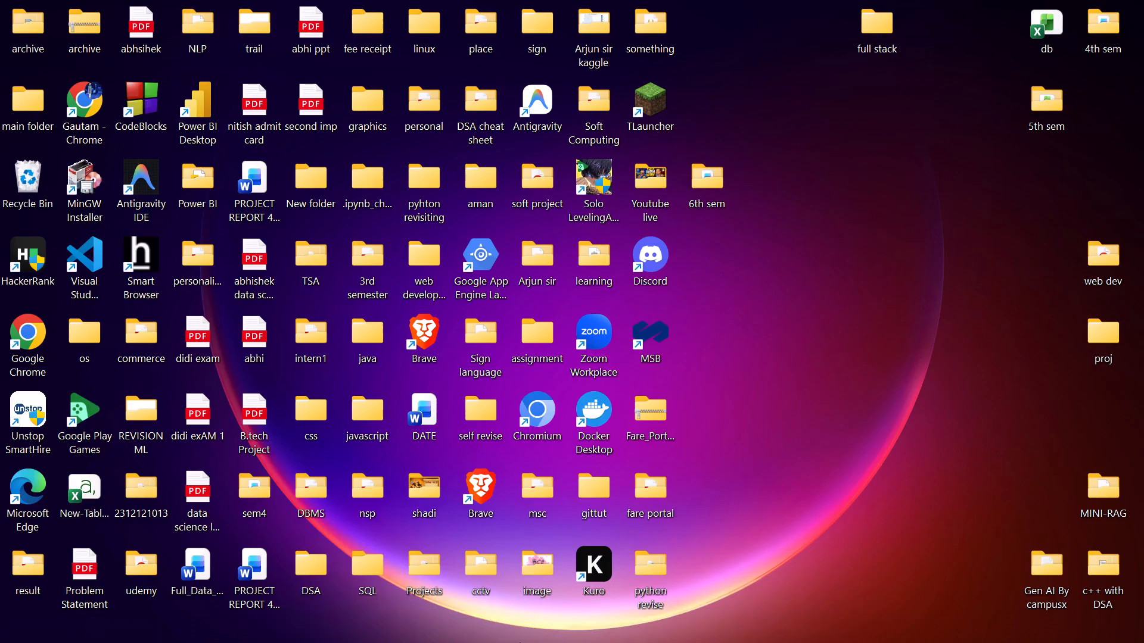
click(798, 631)
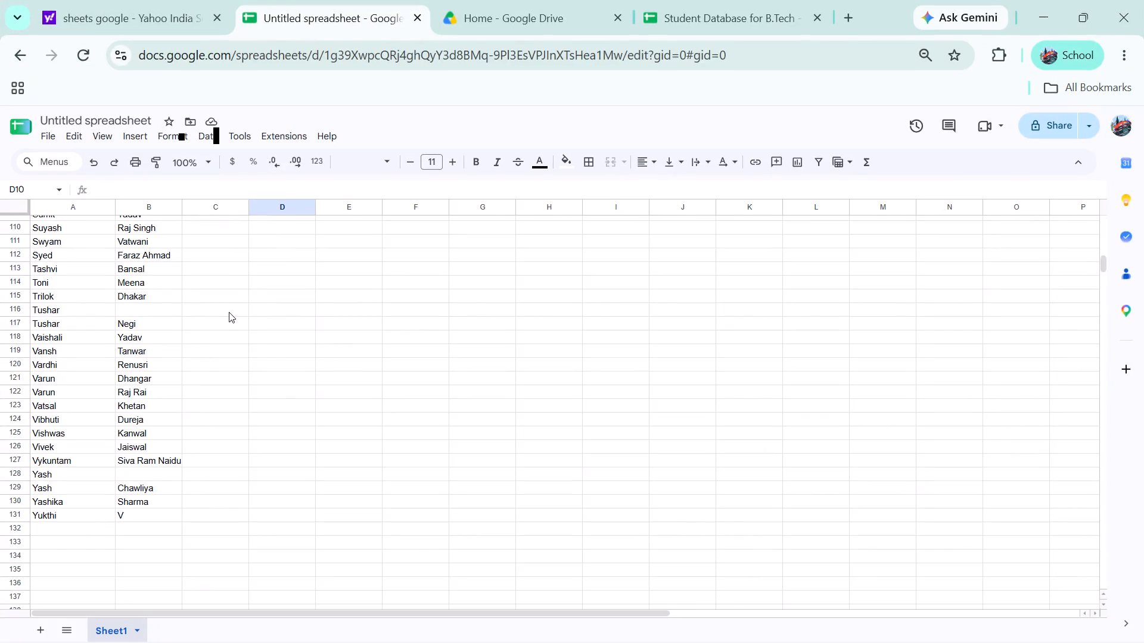
Copy the whole Personal Email ID column from the Batch 2028 database's CSE sheet and paste it into the untitled spreadsheet at C2.
scroll(226, 312, up, 17)
scroll(226, 312, up, 8)
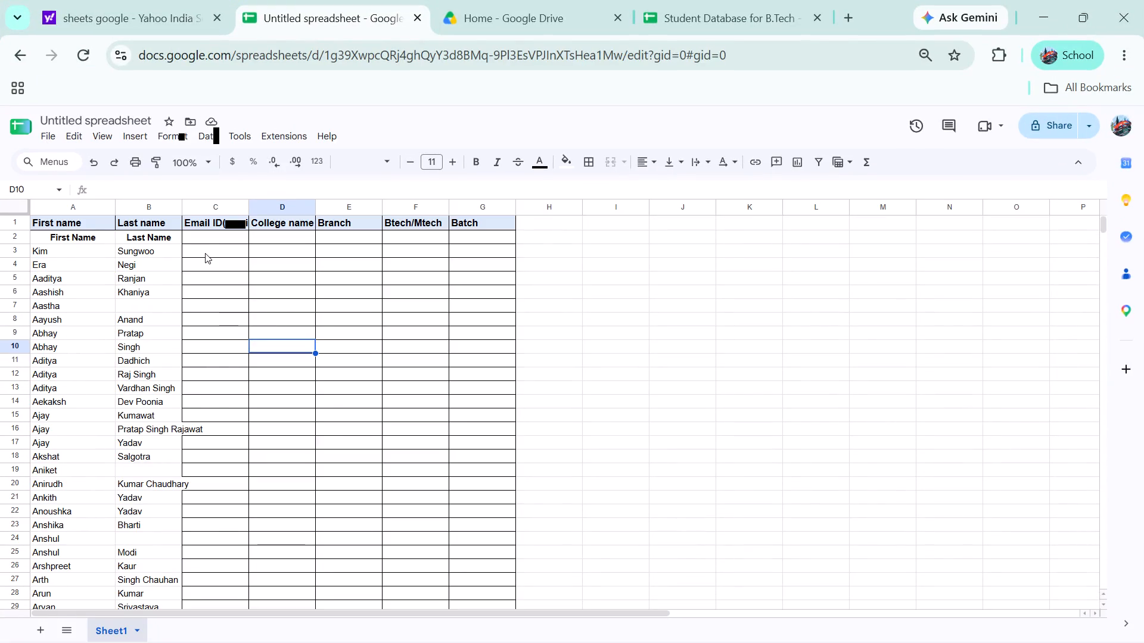
click(206, 240)
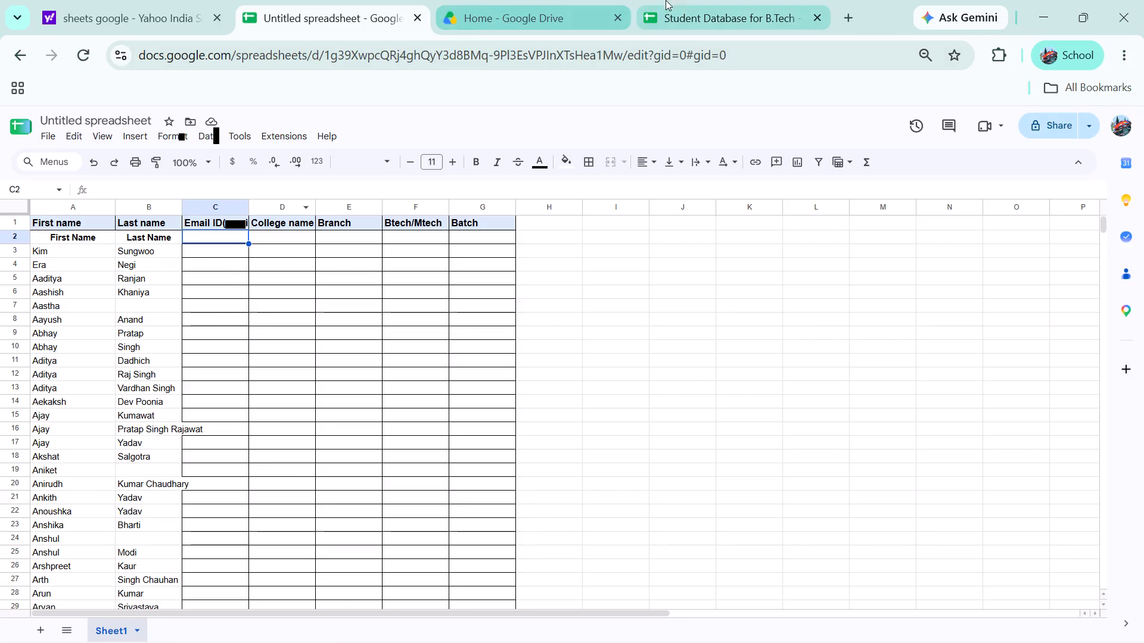
click(705, 0)
scroll(244, 426, up, 7)
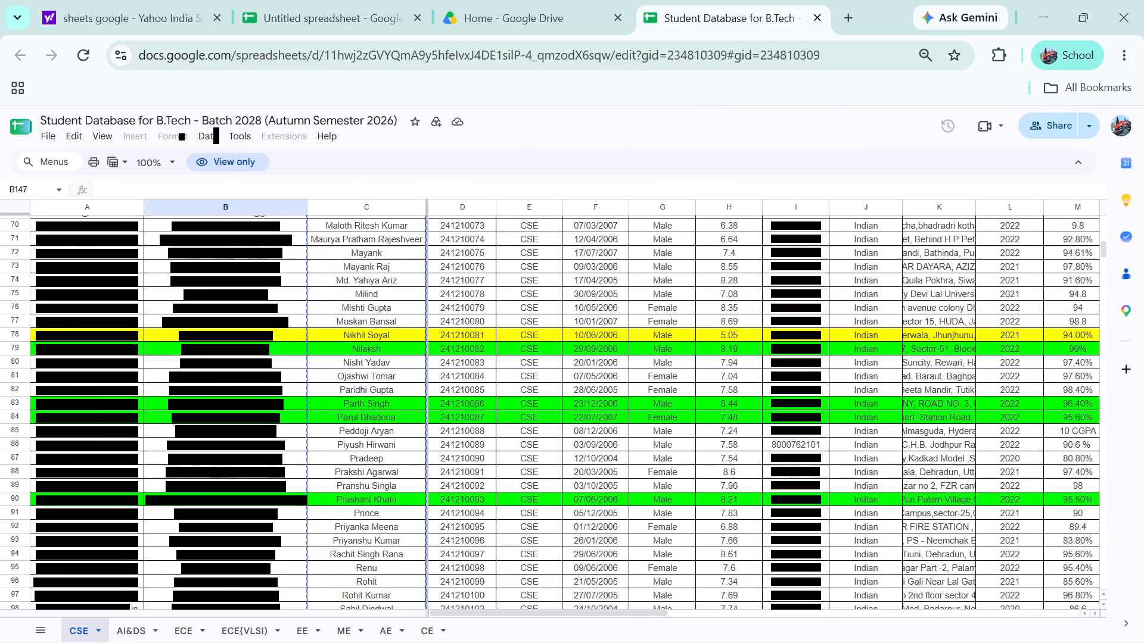
scroll(244, 426, up, 20)
scroll(244, 426, up, 8)
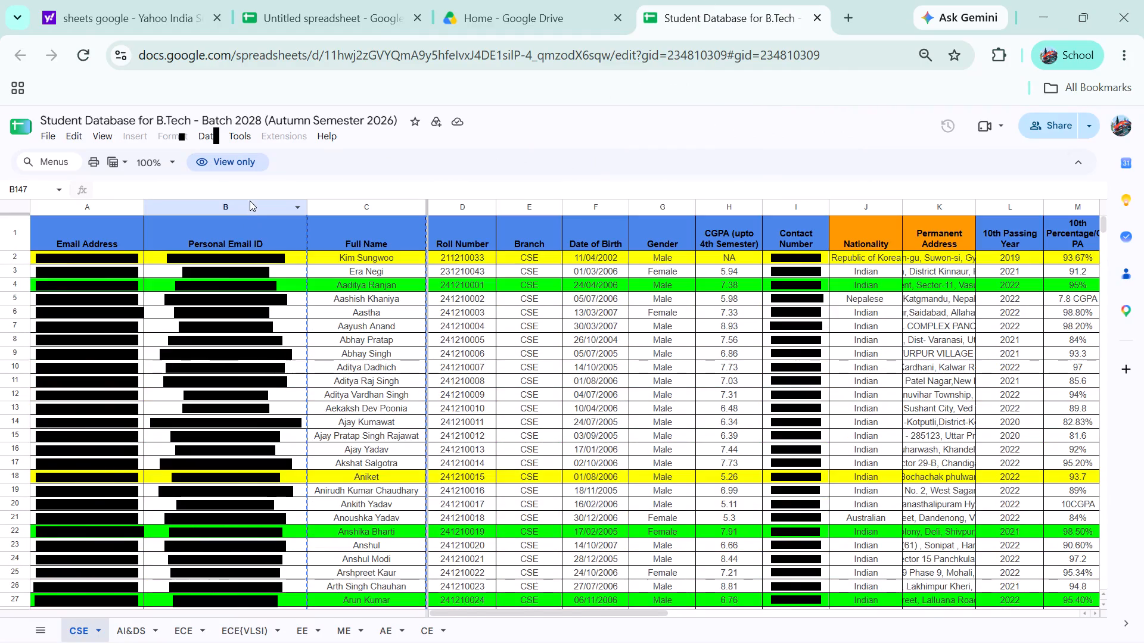
click(248, 213)
click(247, 208)
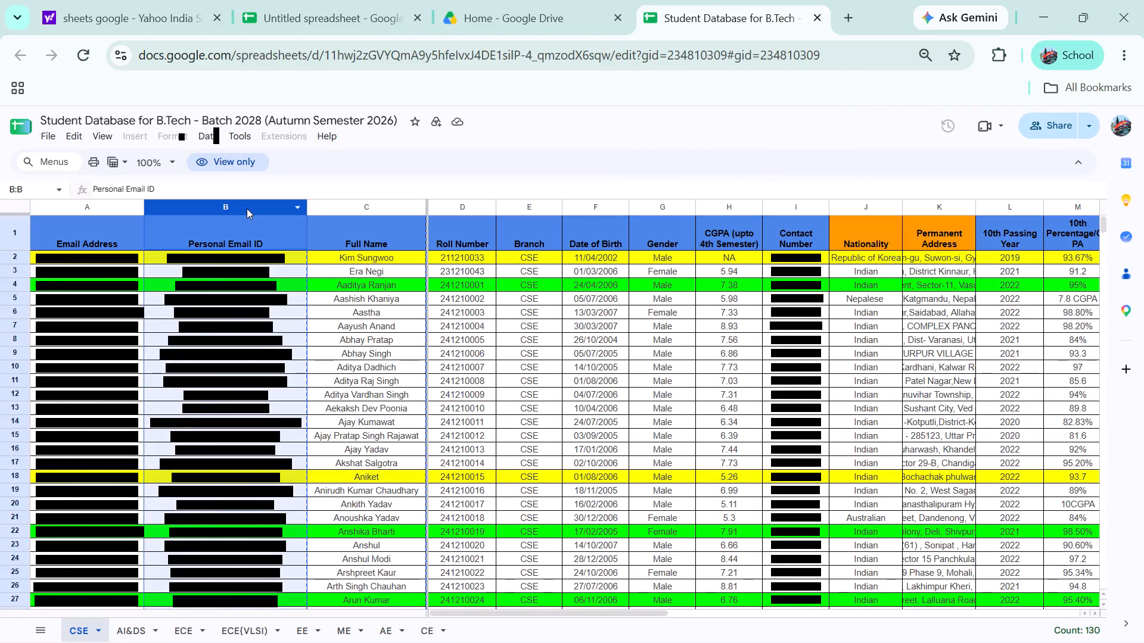
key(ctrl+c)
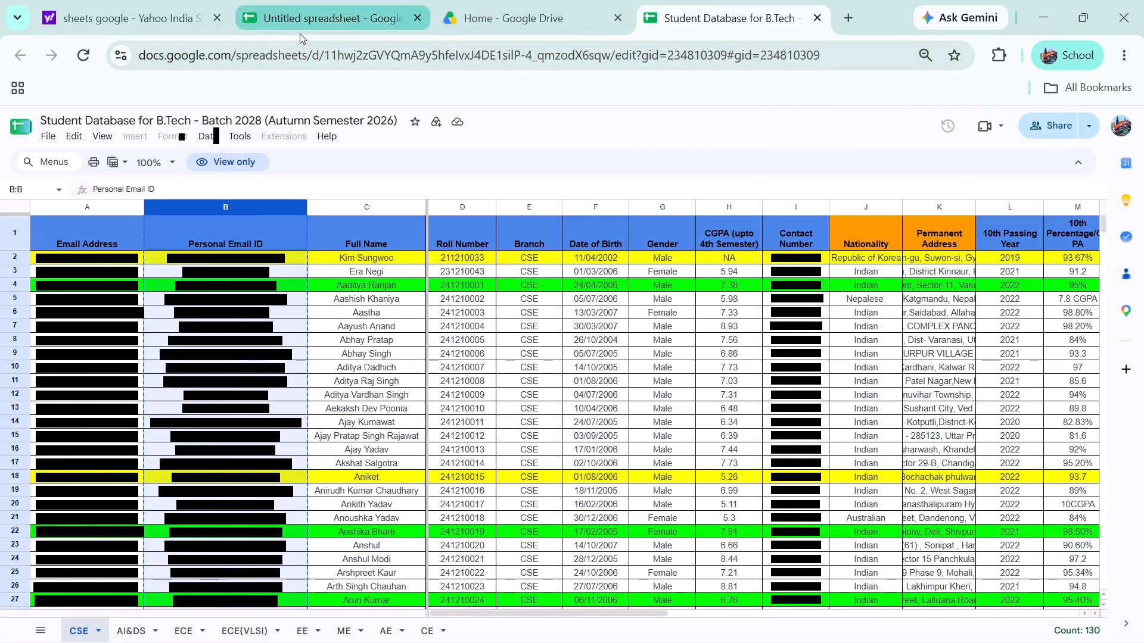
click(300, 33)
click(221, 233)
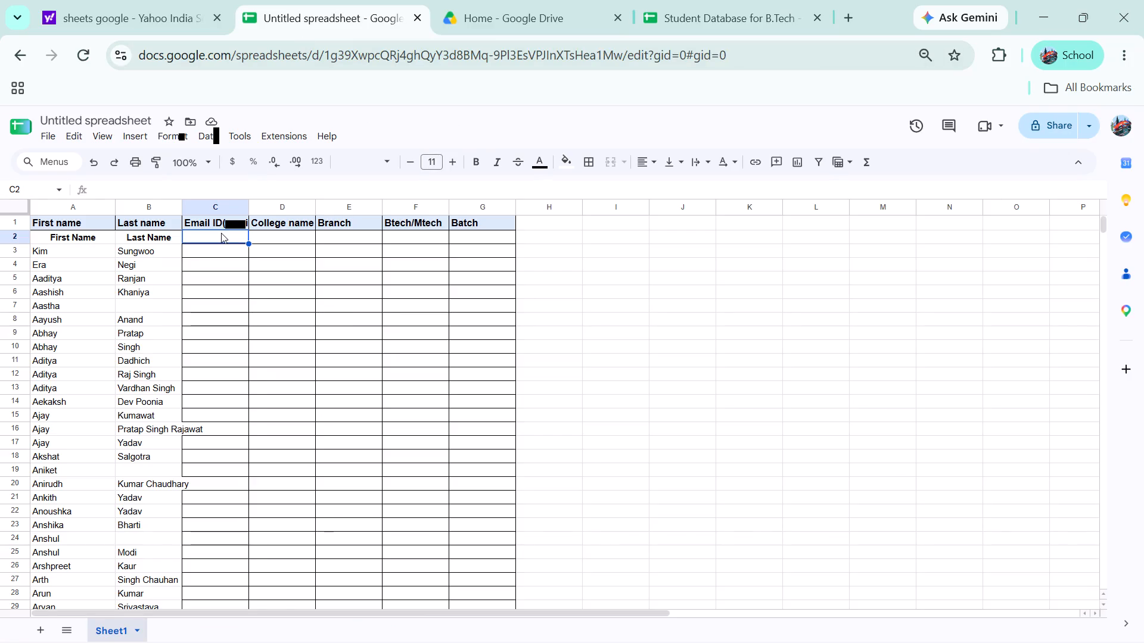
key(ctrl+v)
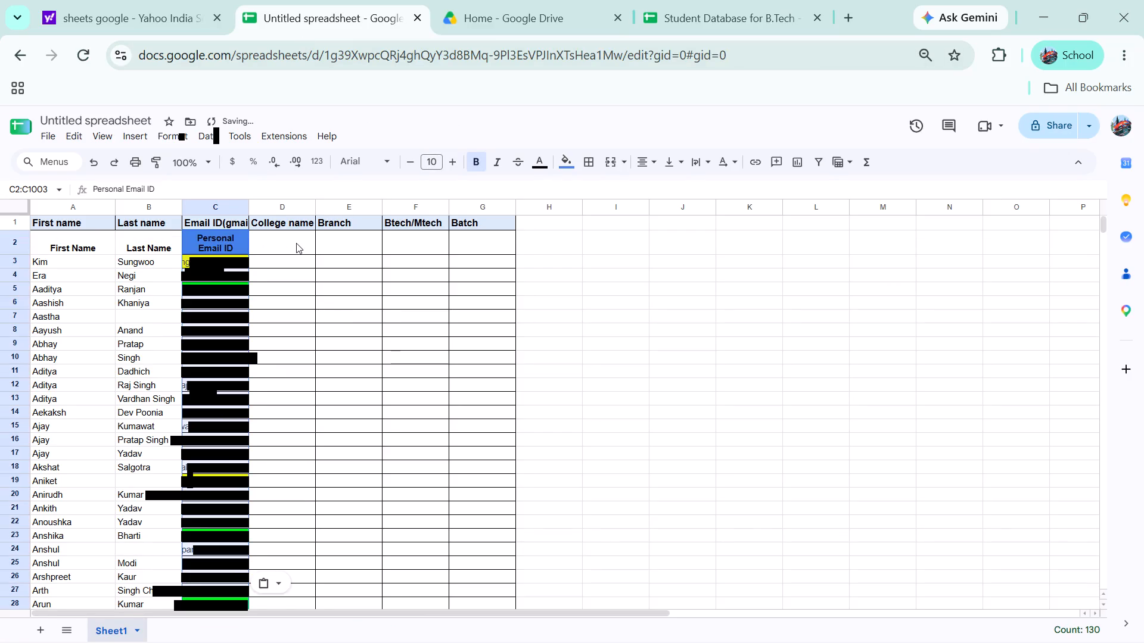
Apply the custom fill colour to the First name header in cell A1.
click(296, 243)
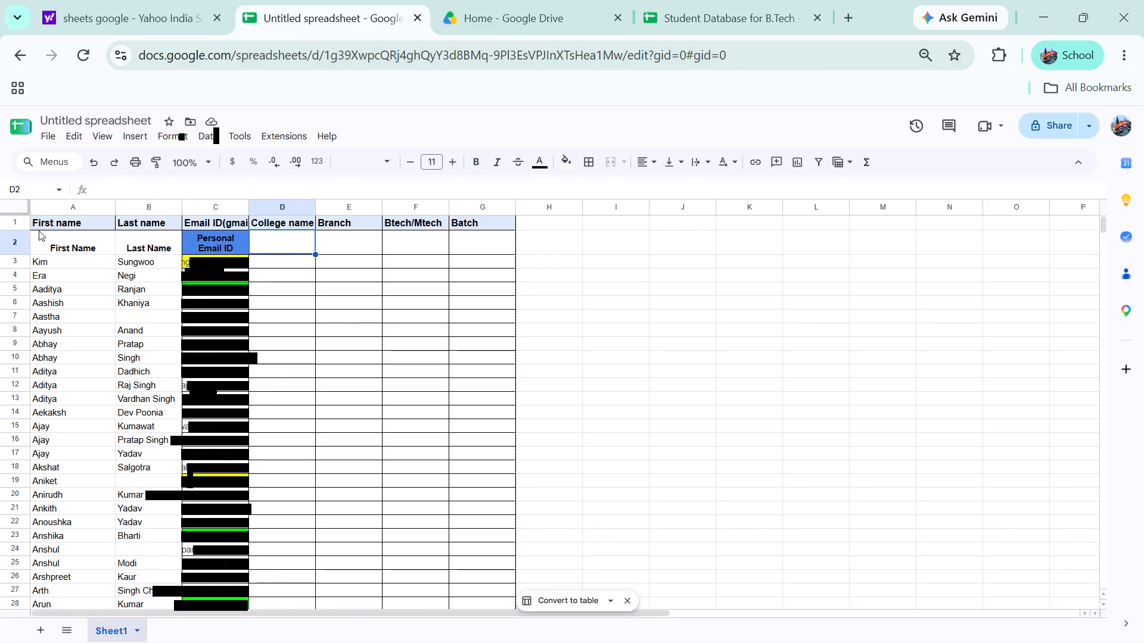
click(82, 224)
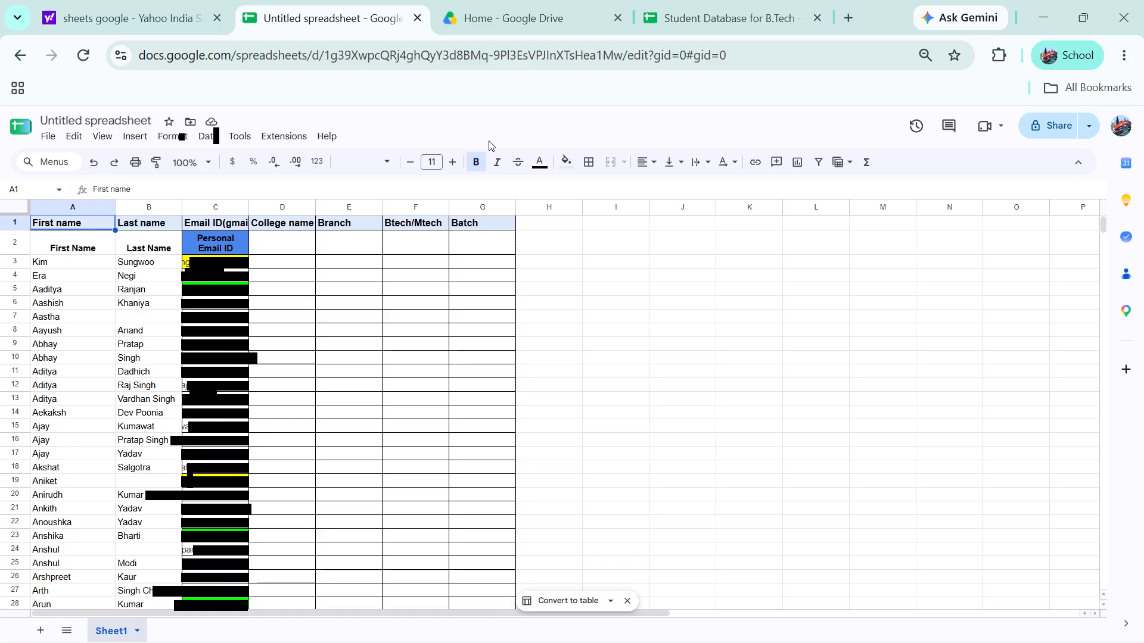
click(575, 163)
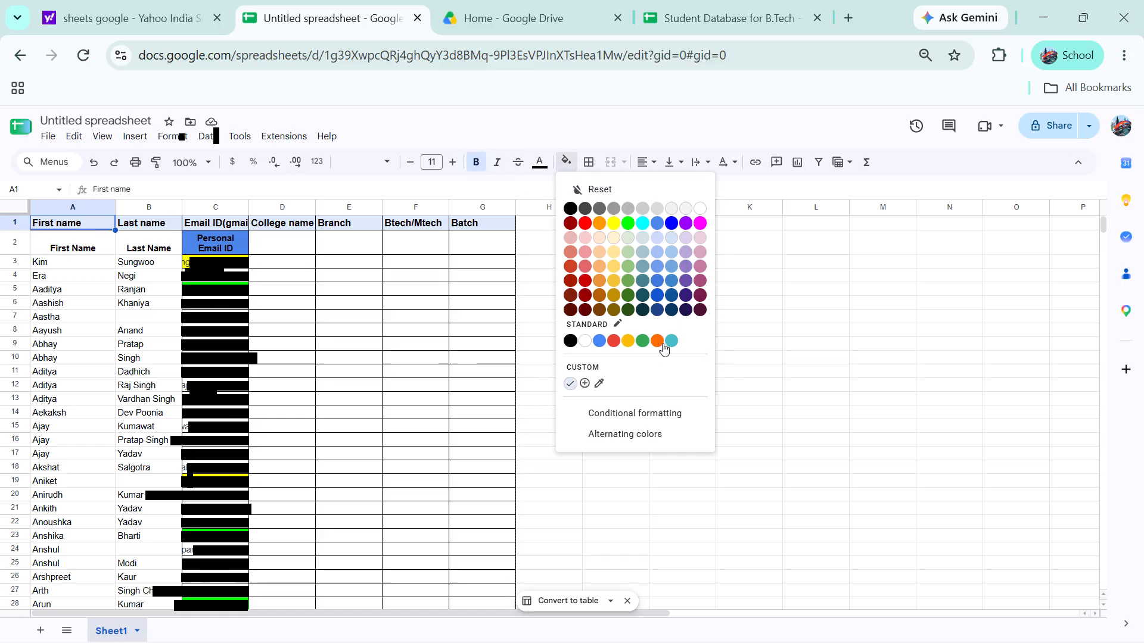
click(572, 385)
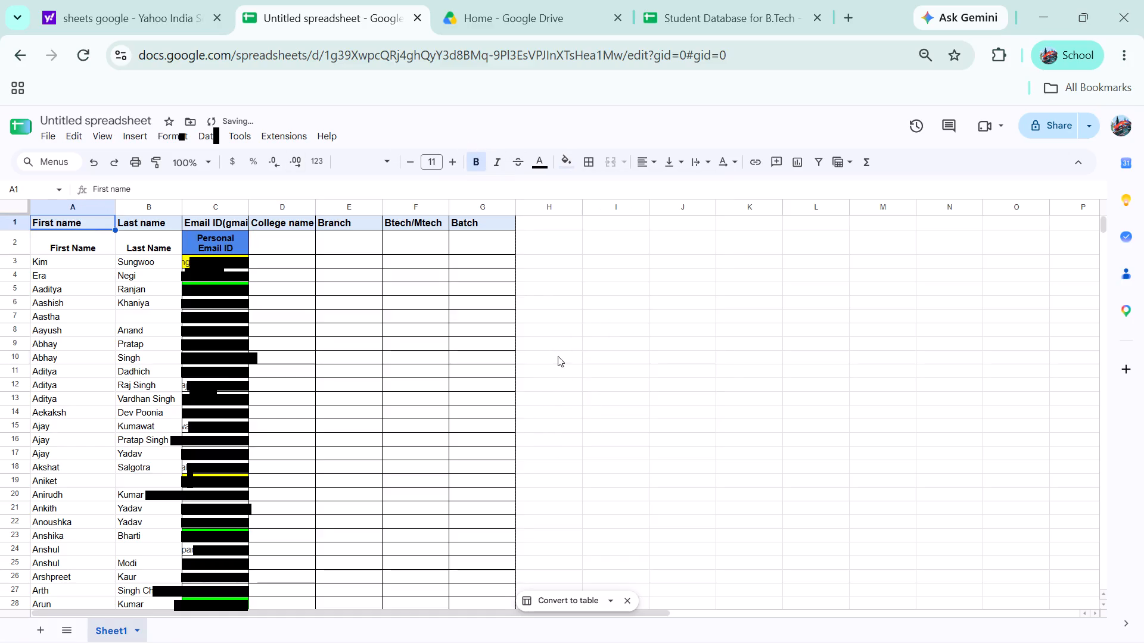
click(558, 356)
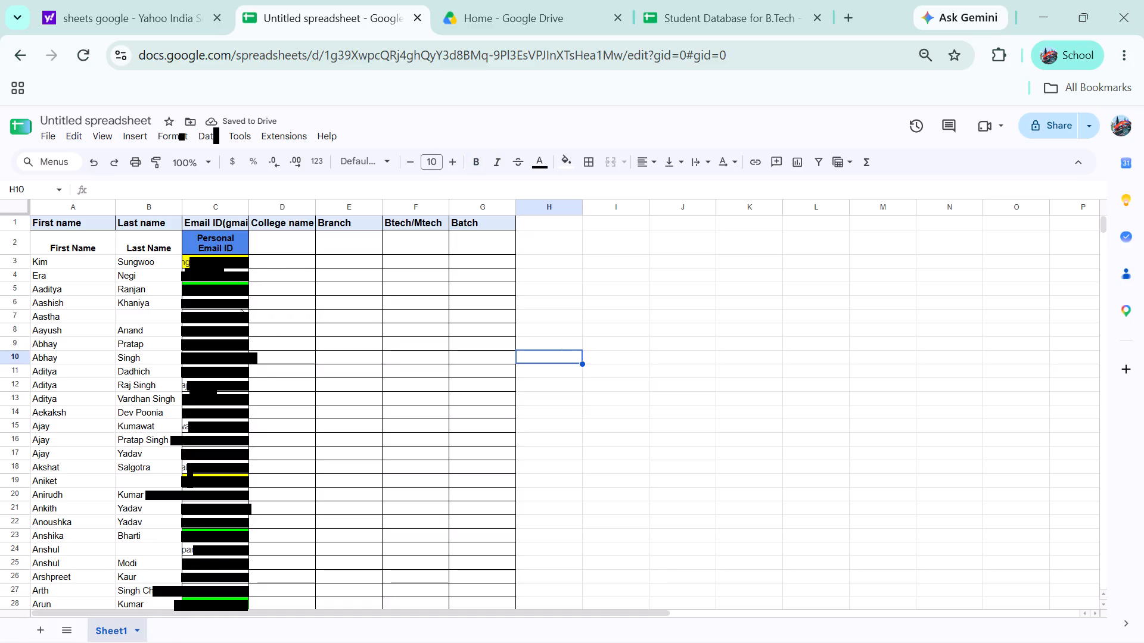
Check that the pasted email column lines up with the names down to the last student row.
scroll(262, 426, down, 18)
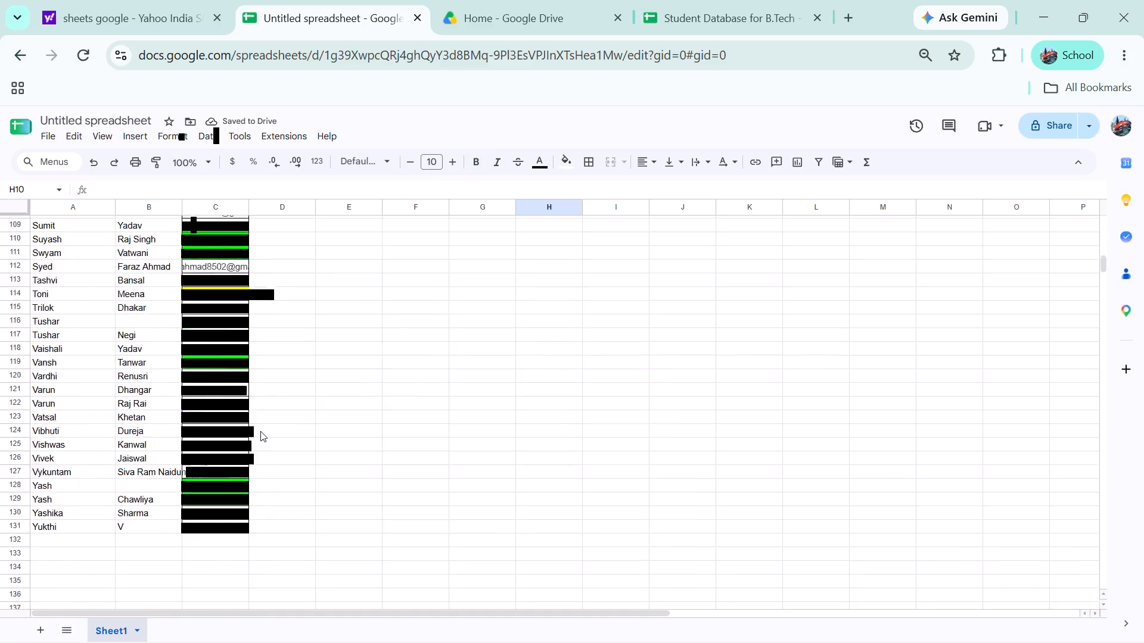
scroll(260, 431, down, 1)
scroll(260, 431, up, 7)
scroll(260, 431, up, 20)
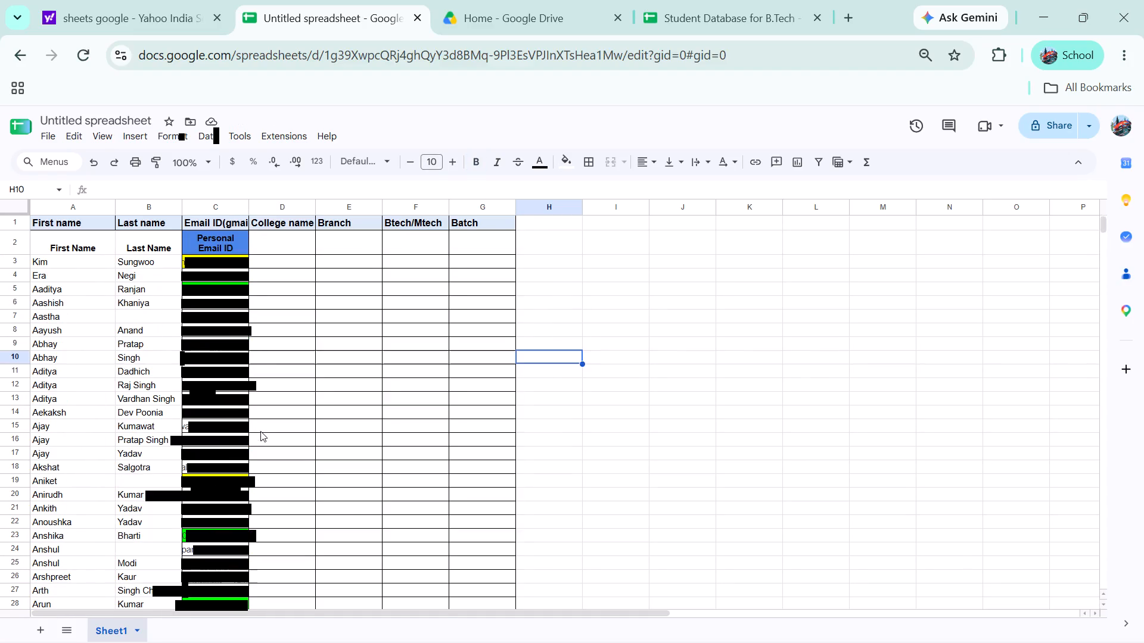
scroll(260, 431, up, 2)
Enter NIT DELHI as the college name in D2 and fill it down the column to row 131.
click(282, 245)
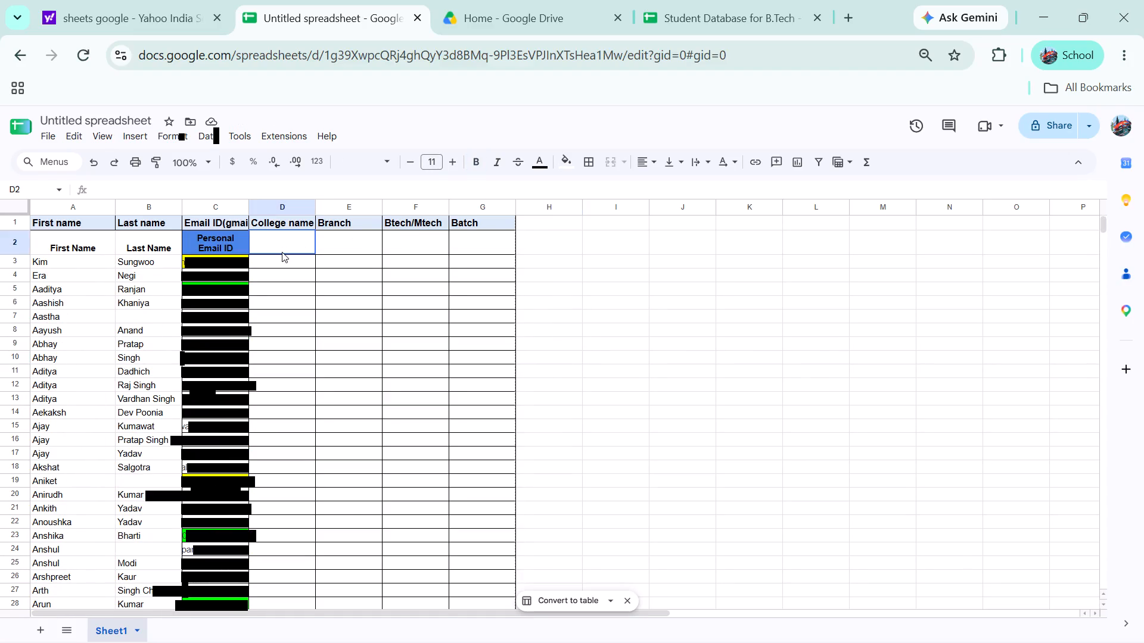
text(Ni)
key(BackSpace)
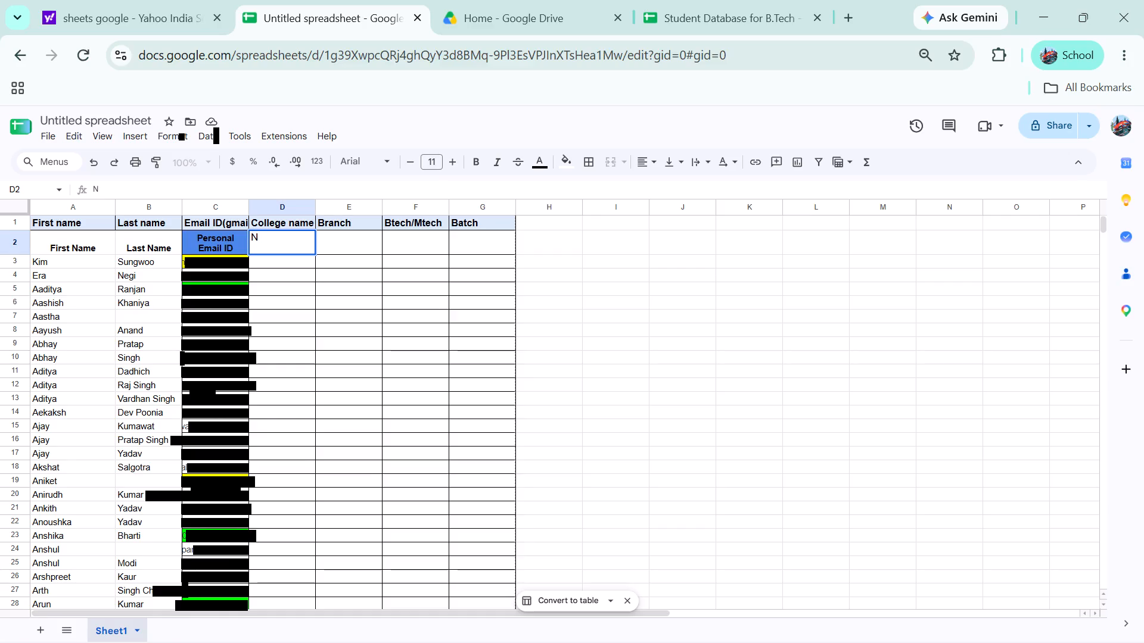
text(IT D)
text(ELHI)
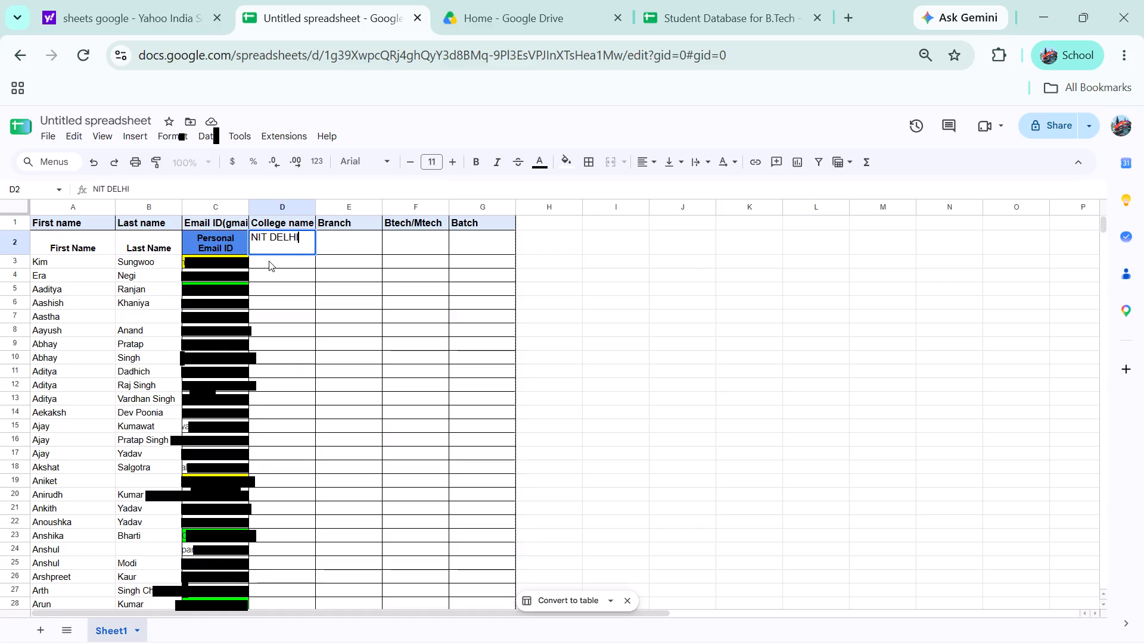
click(269, 261)
click(299, 241)
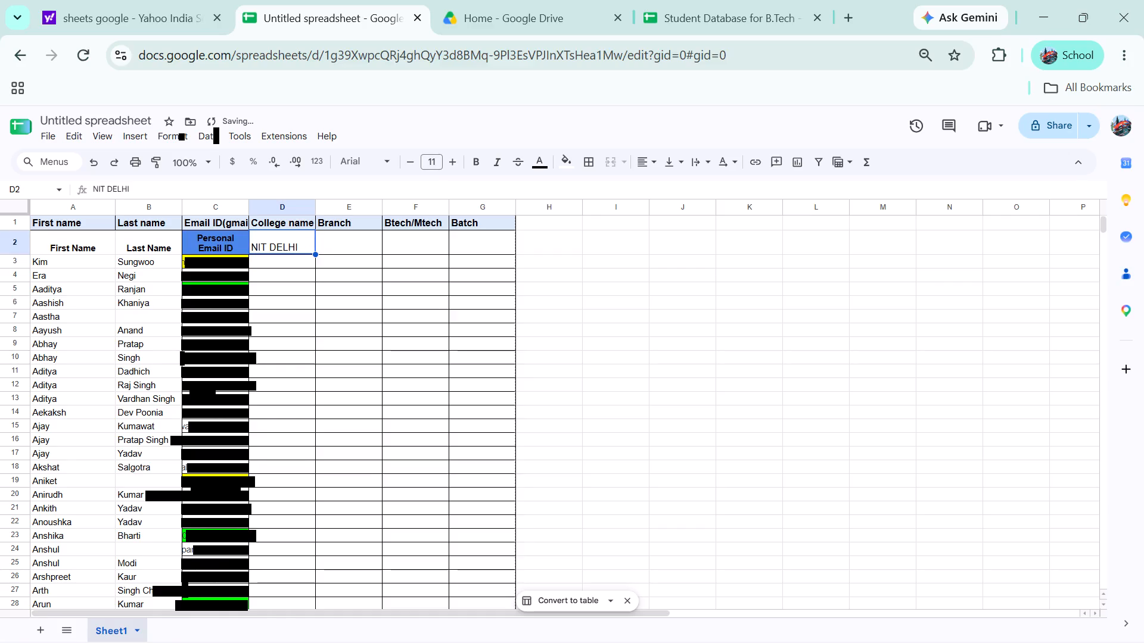
drag(312, 254, 293, 642)
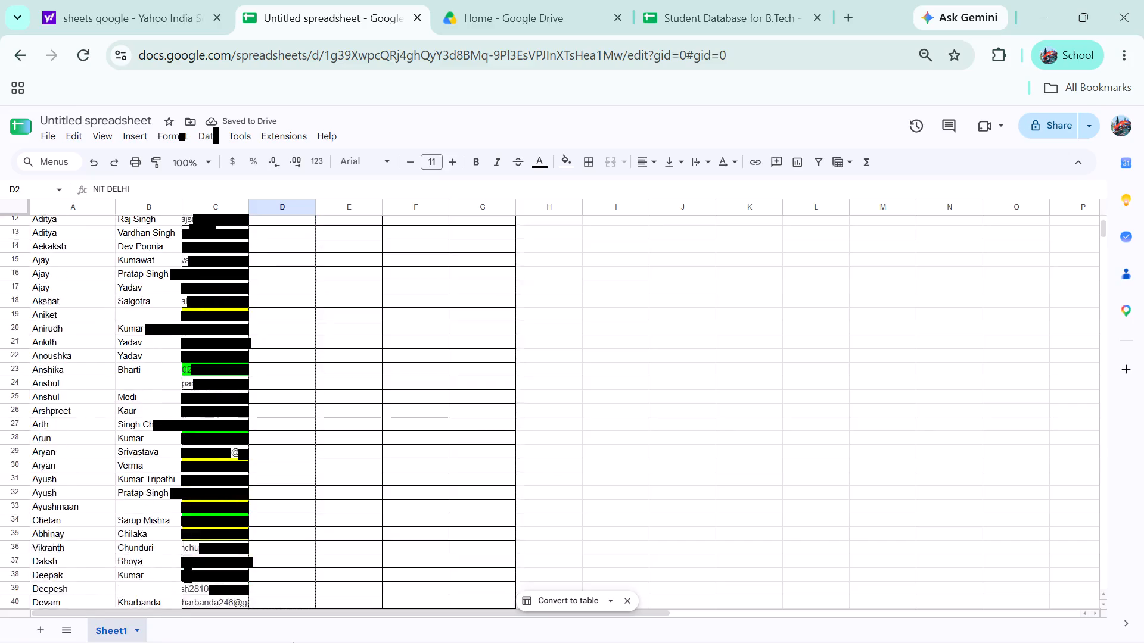
drag(293, 642, 301, 612)
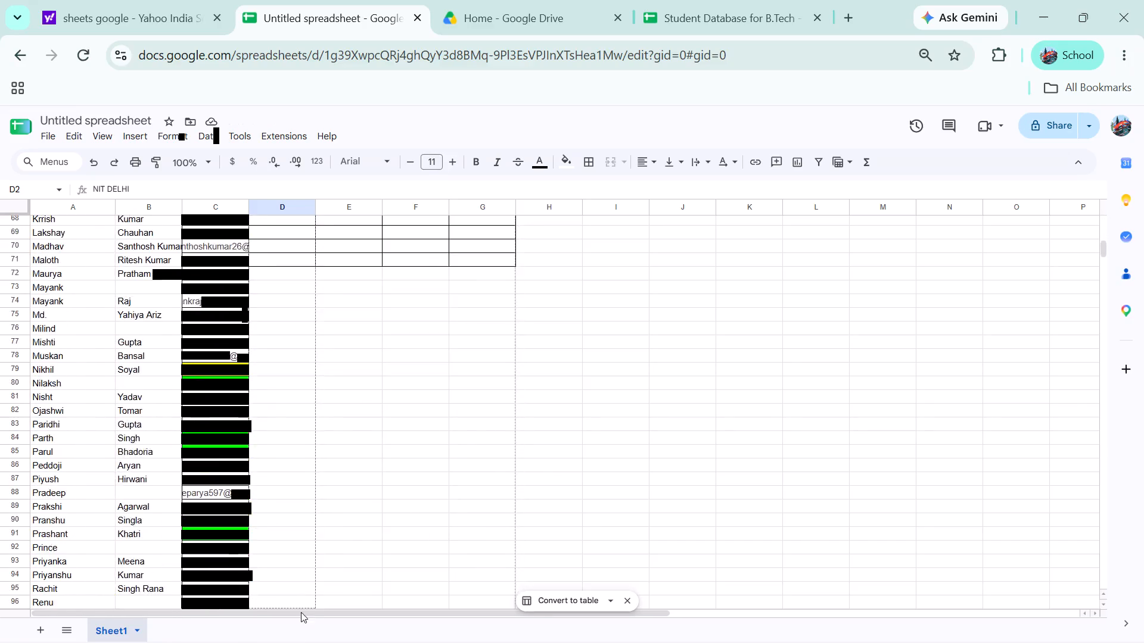
drag(301, 612, 304, 613)
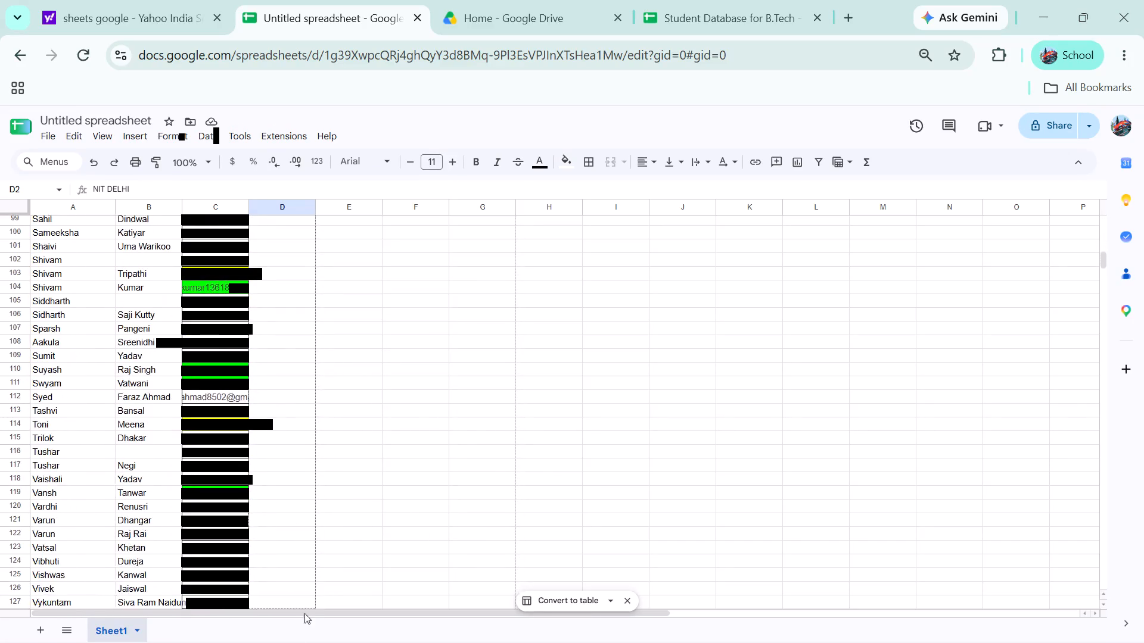
drag(304, 613, 296, 510)
scroll(296, 510, up, 5)
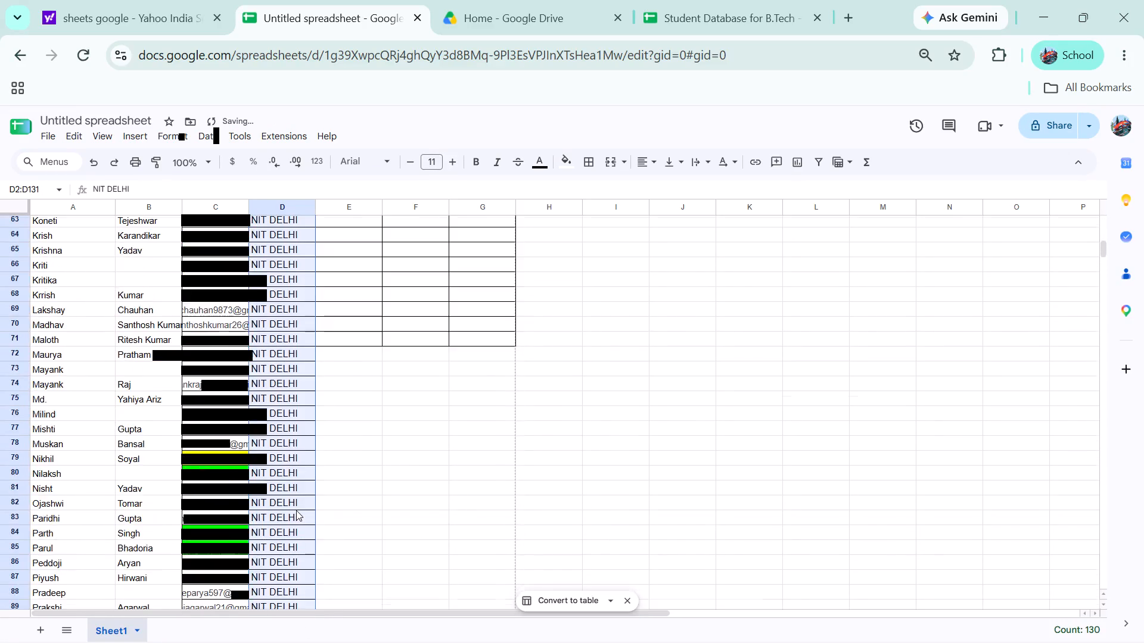
scroll(296, 510, up, 20)
scroll(296, 510, up, 8)
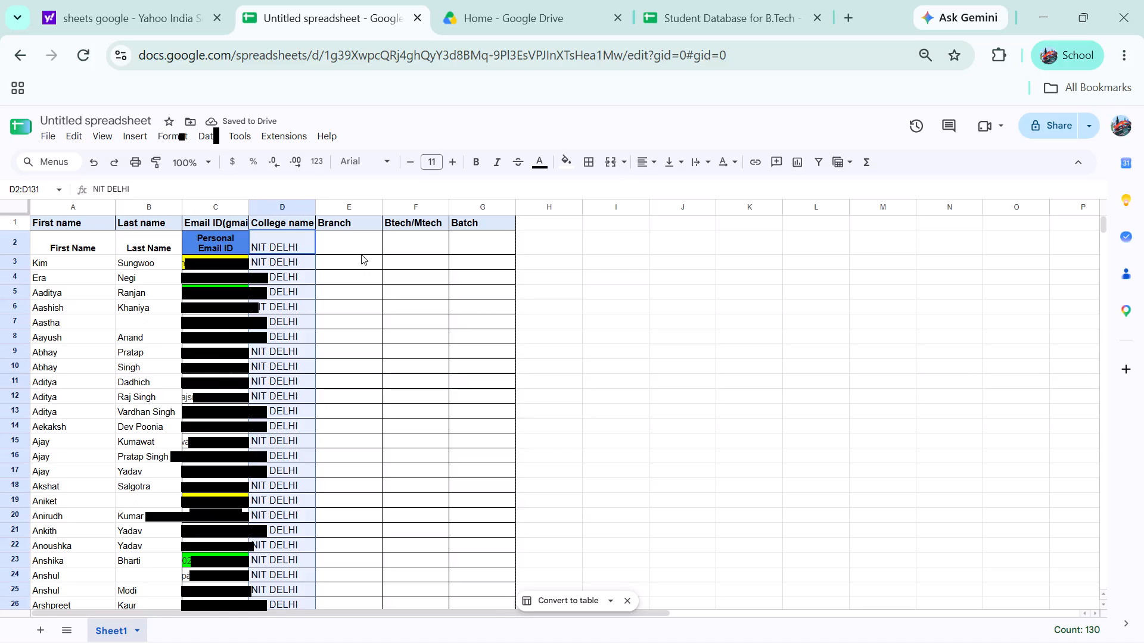
Fill in row 2 with CSE as the branch, B.Tech as the Btech/Mtech value and 2028 as the batch.
click(359, 251)
text(CSE)
click(421, 240)
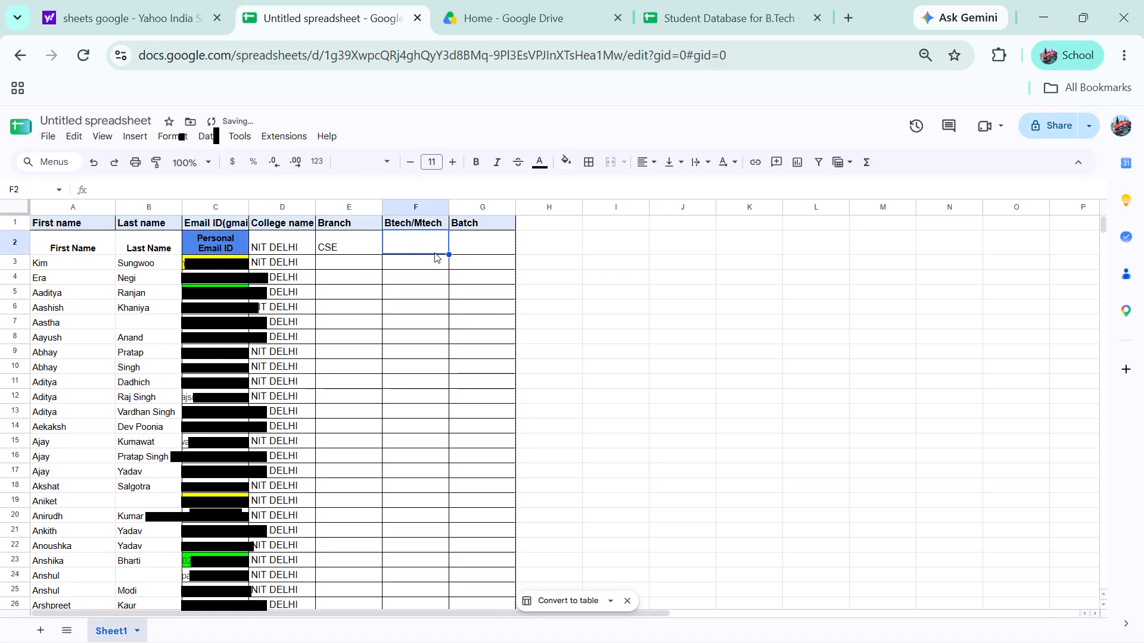
key(shift+b)
text(TE)
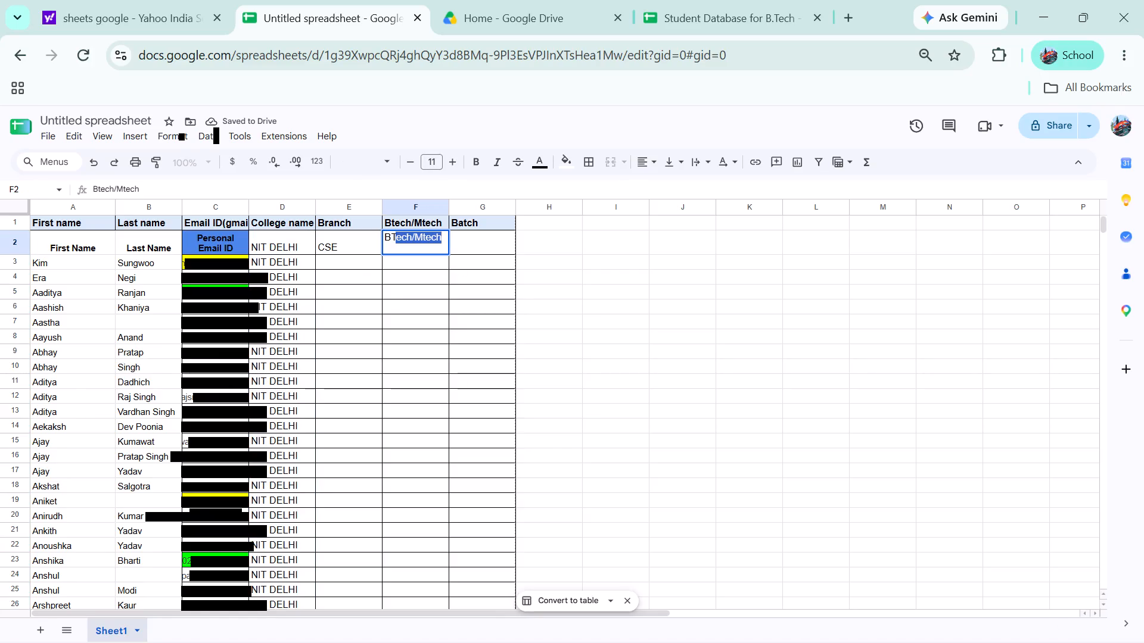
key(BackSpace)
key(BackSpace)
key(BackSpace)
text(.T)
text(ech)
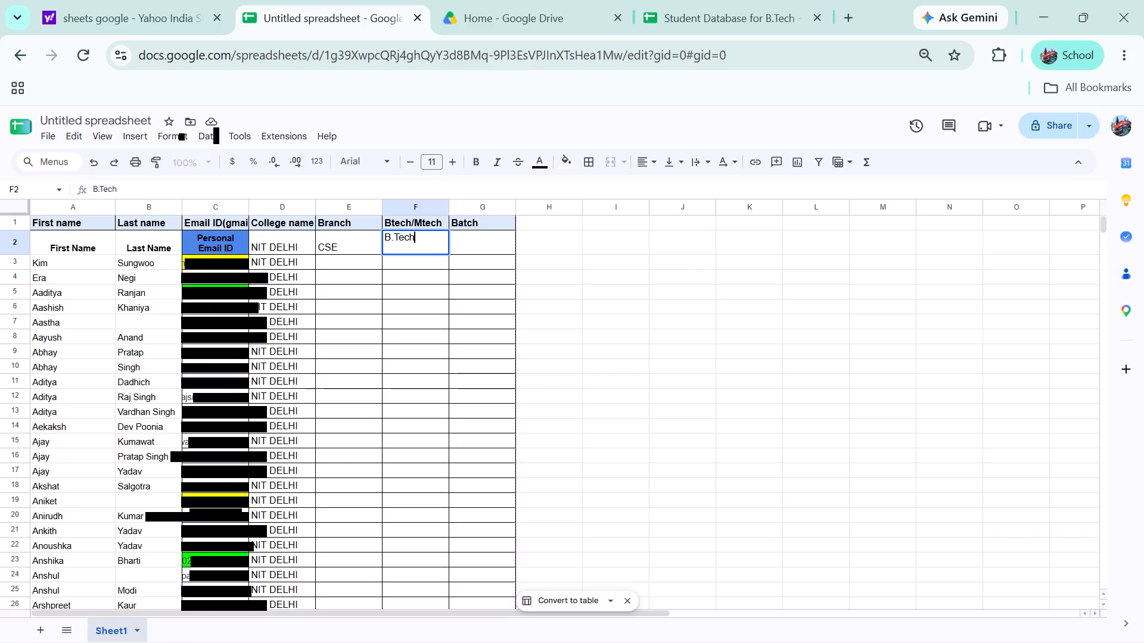
click(478, 248)
text(2028)
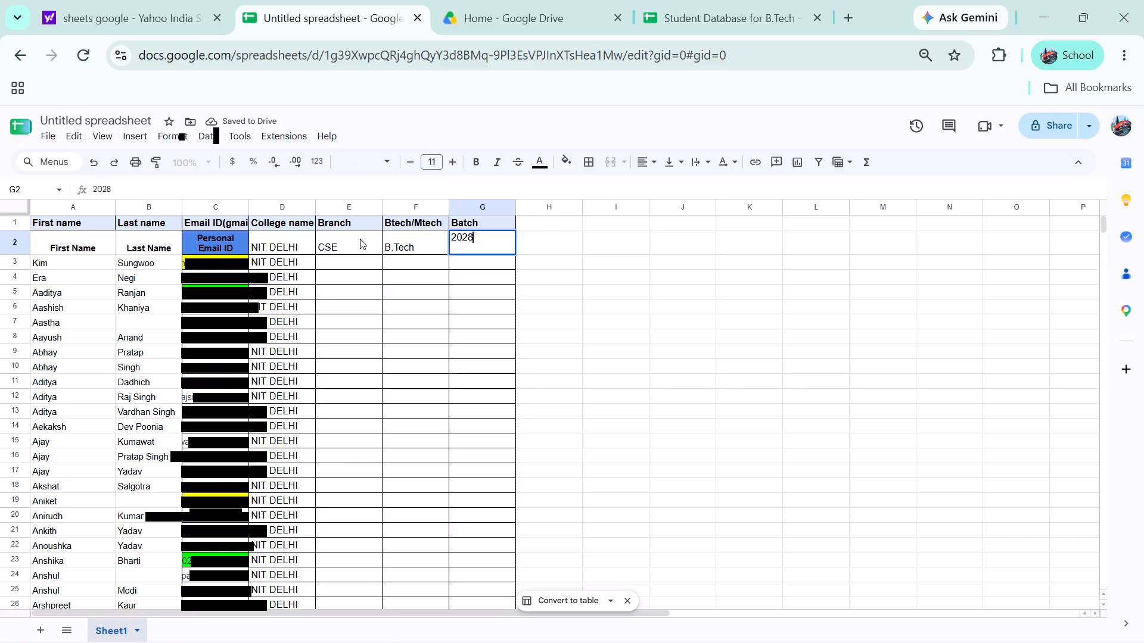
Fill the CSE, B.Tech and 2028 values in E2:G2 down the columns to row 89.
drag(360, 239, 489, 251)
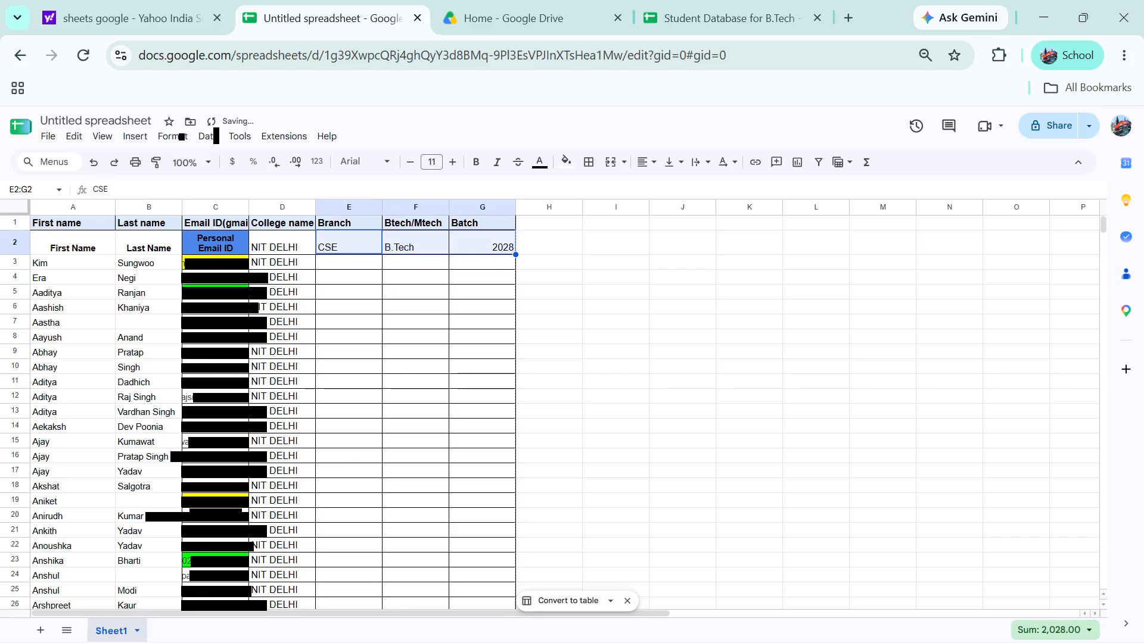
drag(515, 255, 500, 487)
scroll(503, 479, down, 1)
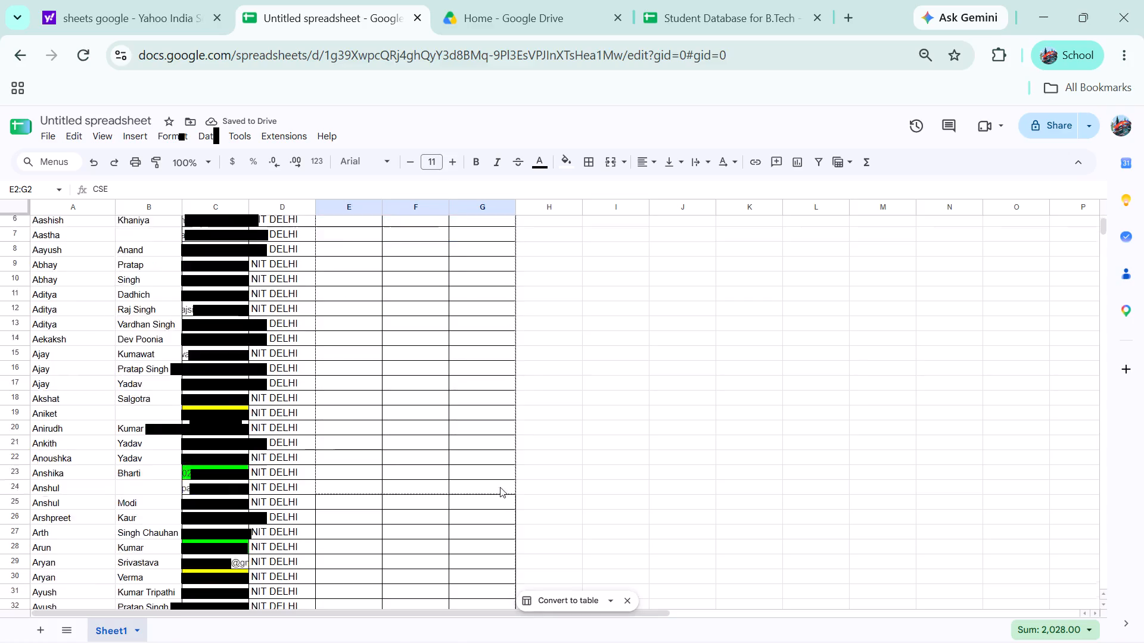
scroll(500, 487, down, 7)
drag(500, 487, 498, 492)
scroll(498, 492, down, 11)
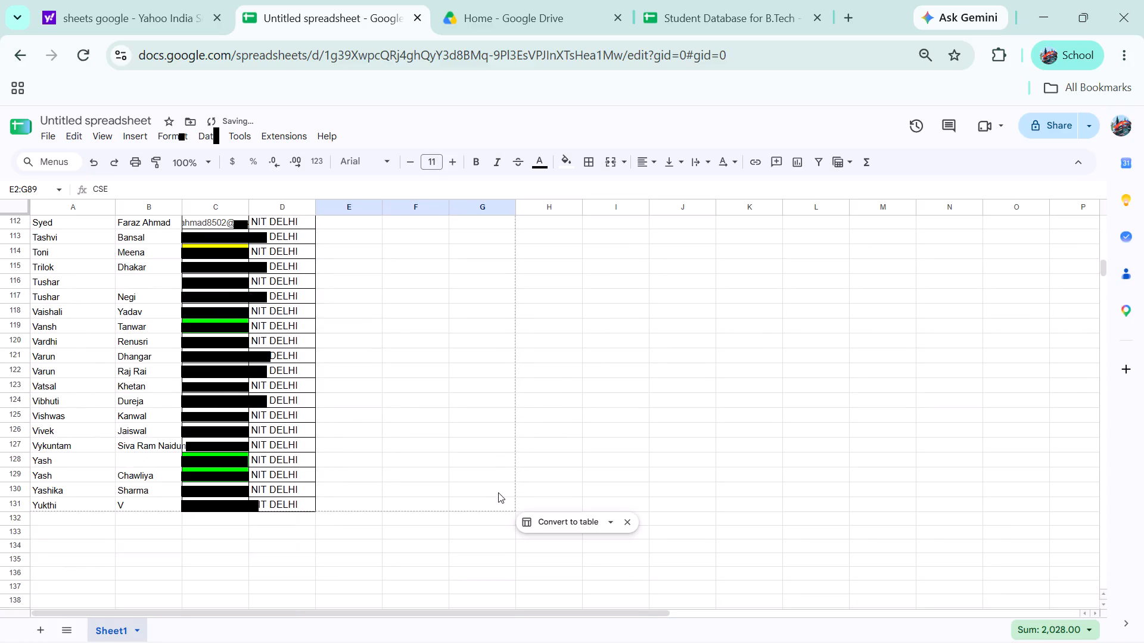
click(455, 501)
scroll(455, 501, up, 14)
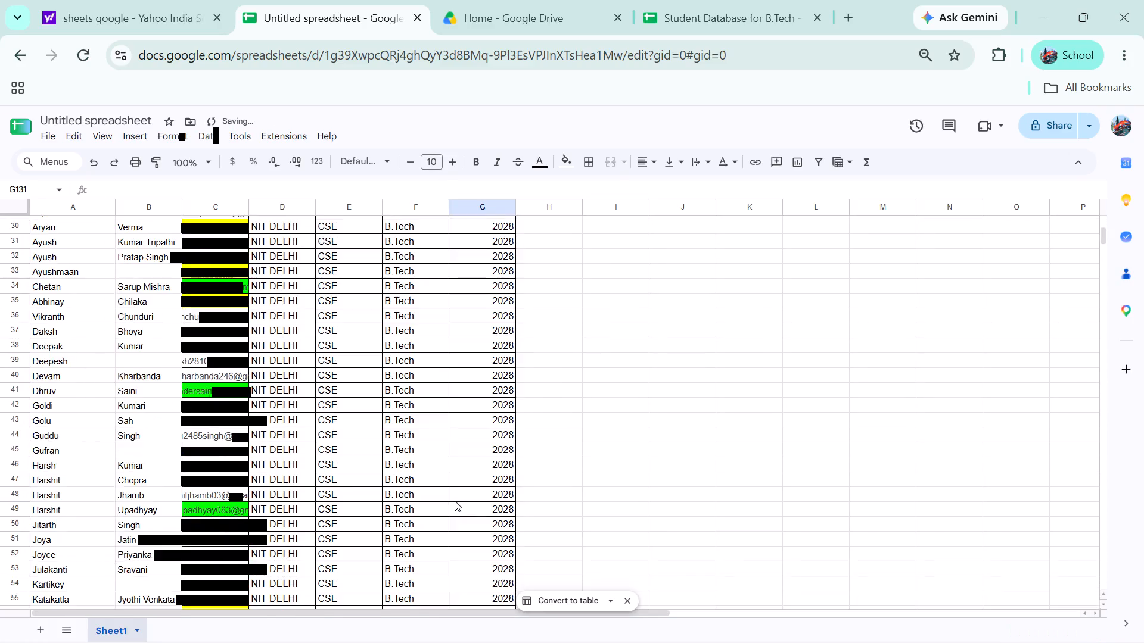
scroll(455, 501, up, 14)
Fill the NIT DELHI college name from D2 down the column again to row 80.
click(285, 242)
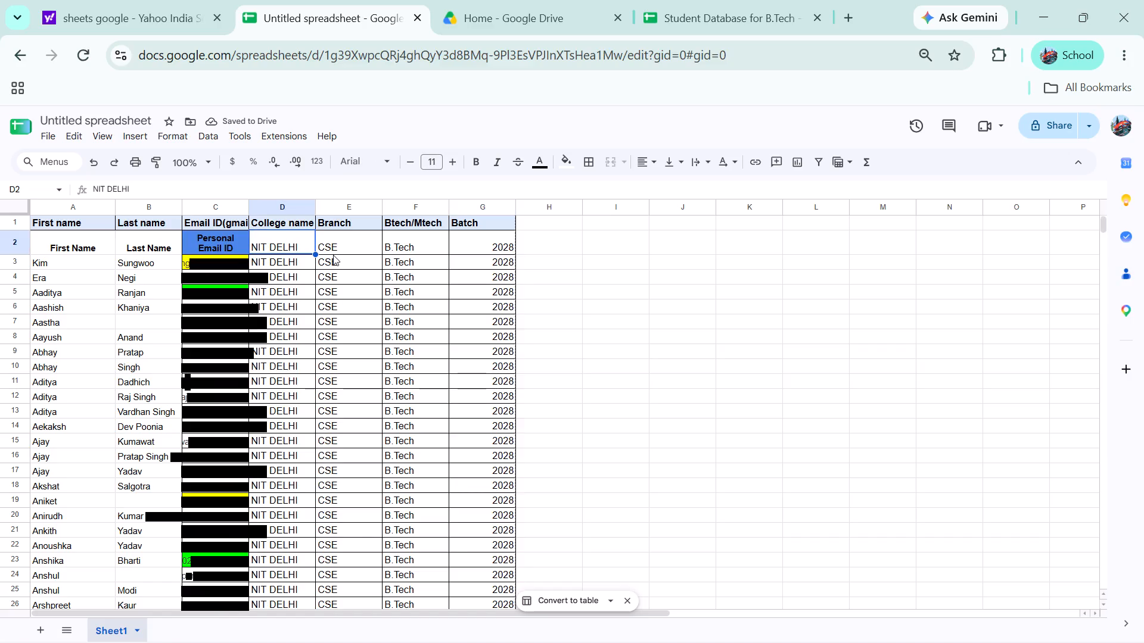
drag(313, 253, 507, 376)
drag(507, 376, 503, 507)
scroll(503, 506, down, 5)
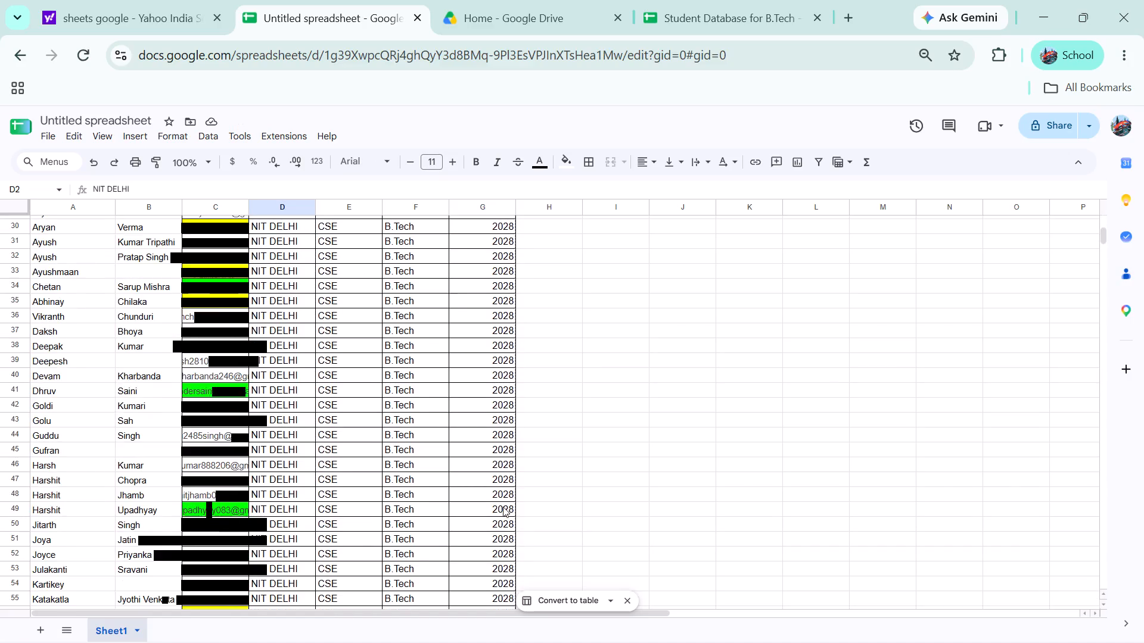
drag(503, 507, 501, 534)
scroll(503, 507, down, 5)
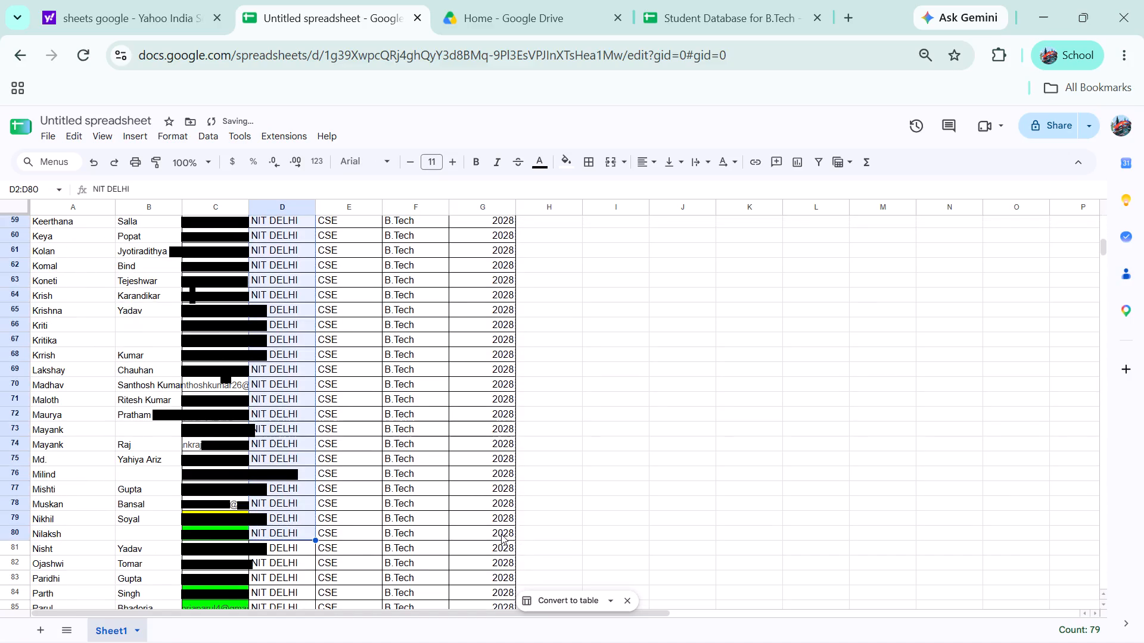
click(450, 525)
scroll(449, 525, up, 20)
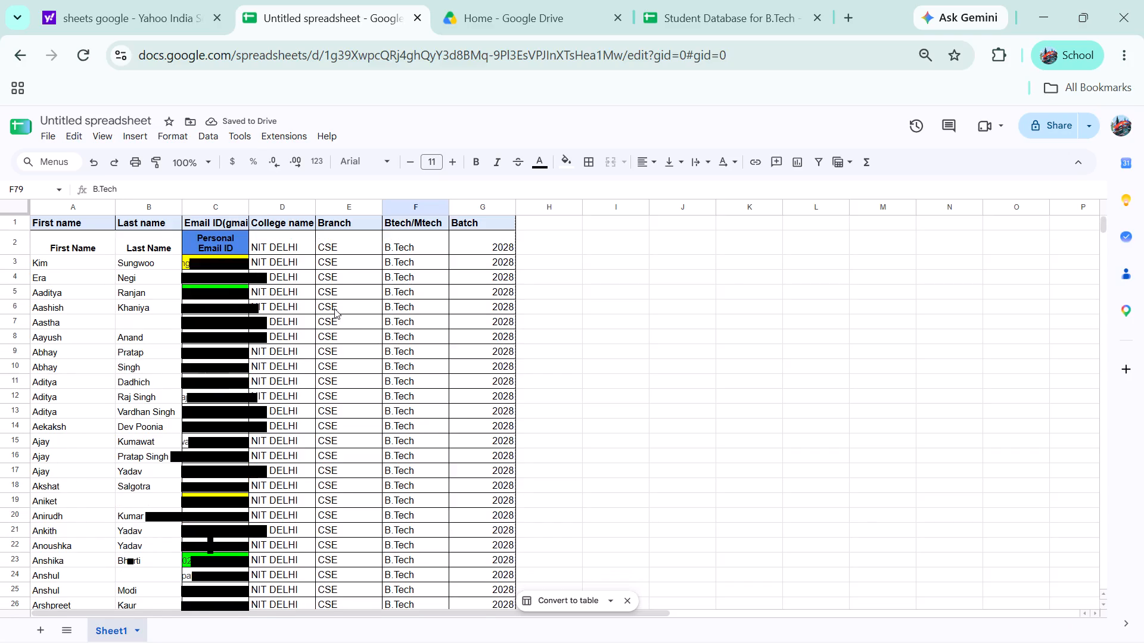
Fill the college, branch, degree and batch values in D2:G2 down to the last student in row 131.
drag(290, 245, 519, 246)
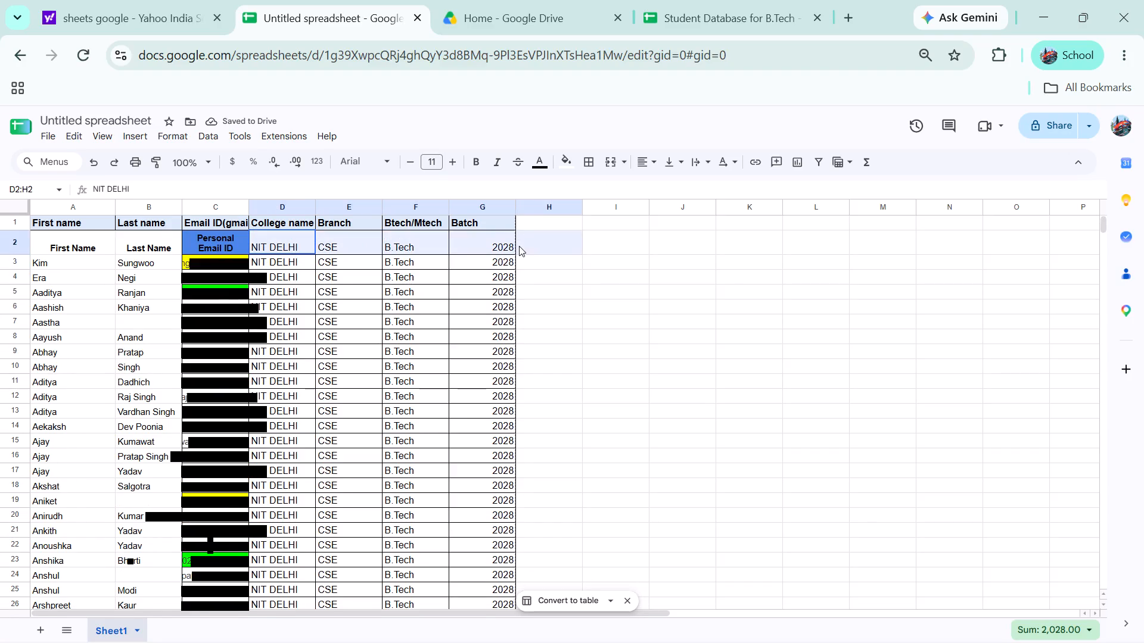
drag(519, 246, 508, 246)
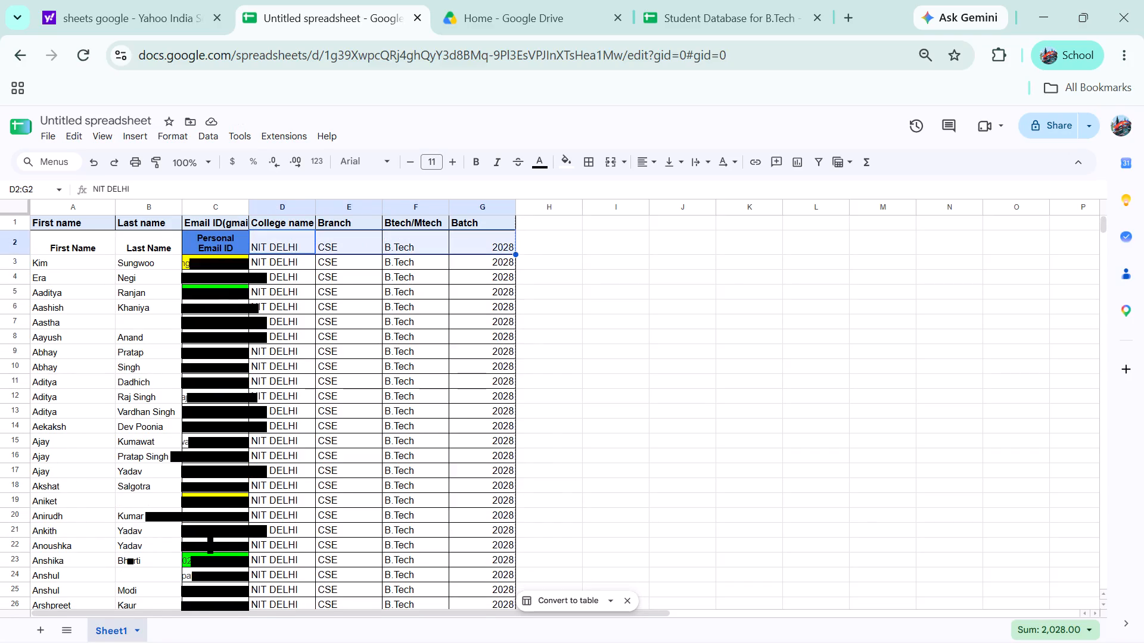
drag(515, 252, 505, 432)
scroll(514, 392, down, 3)
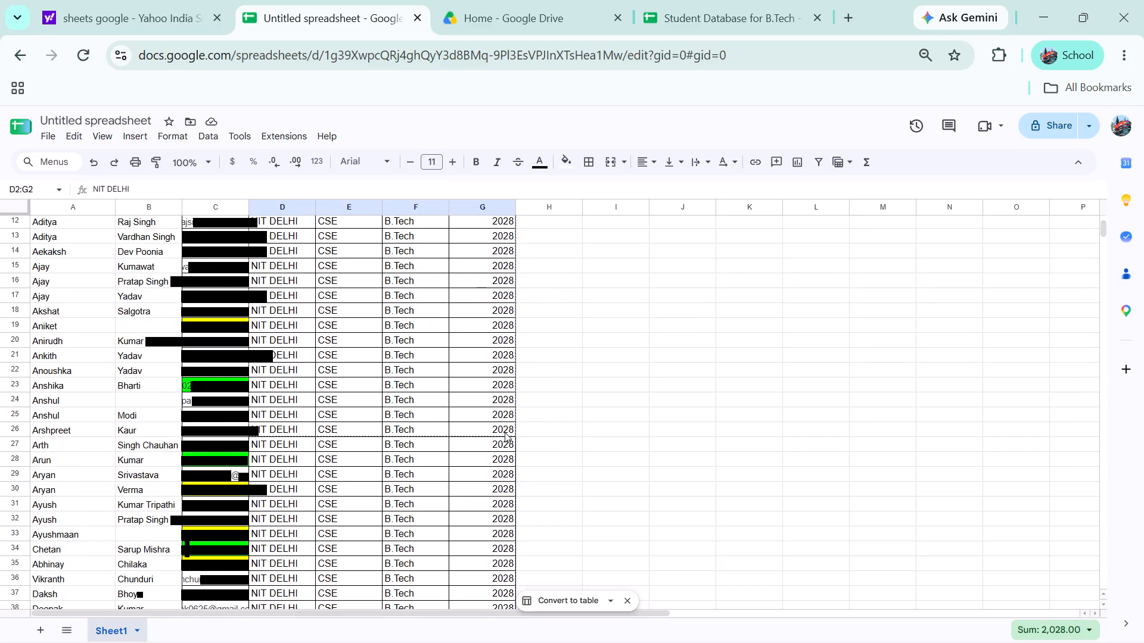
drag(505, 432, 480, 492)
scroll(485, 476, down, 8)
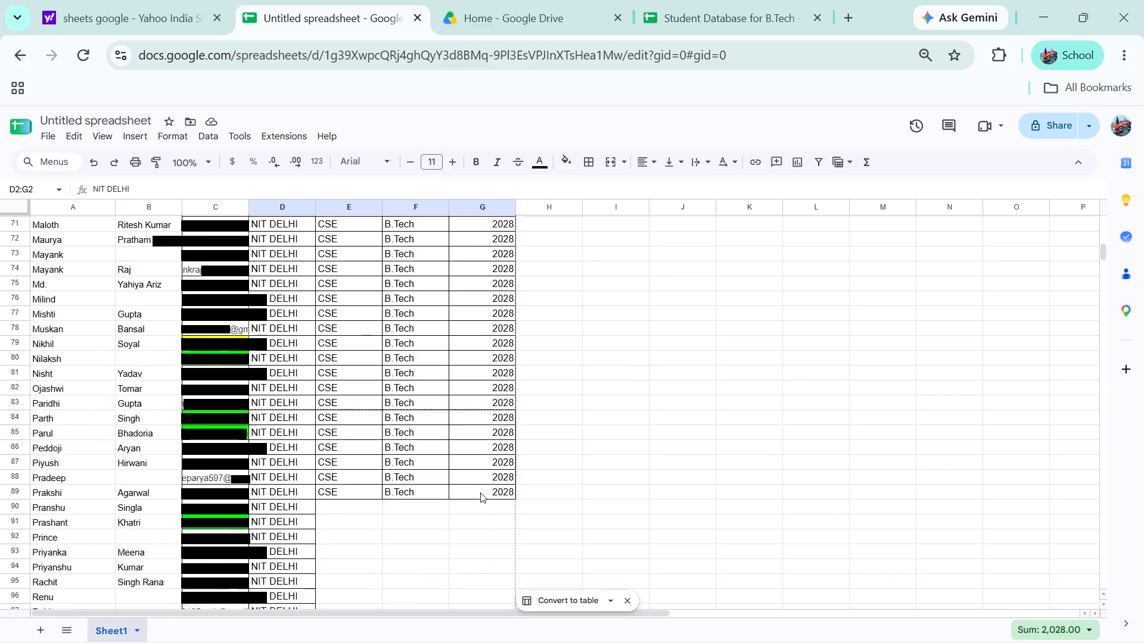
scroll(480, 492, down, 5)
drag(480, 492, 491, 582)
scroll(480, 492, down, 2)
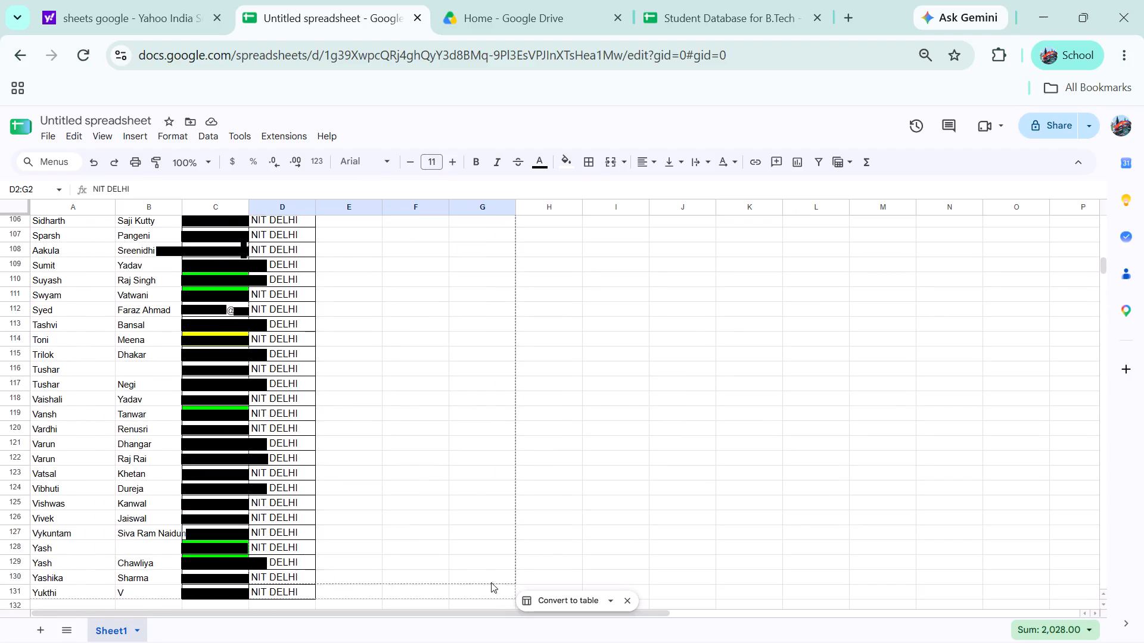
drag(491, 582, 467, 499)
scroll(493, 586, down, 1)
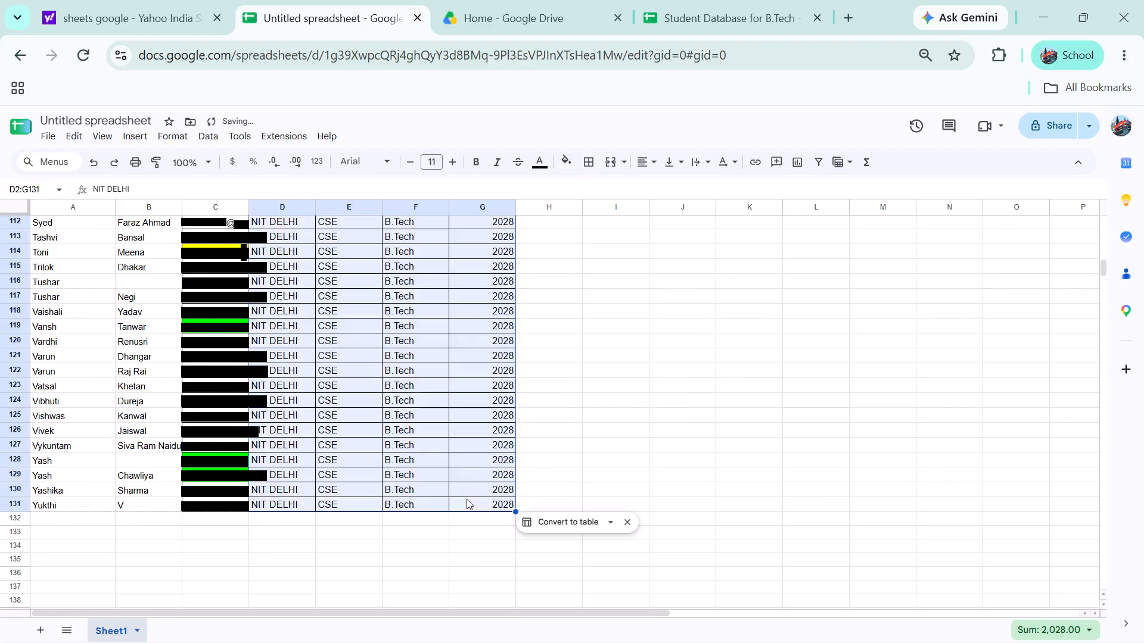
click(457, 461)
scroll(457, 461, up, 19)
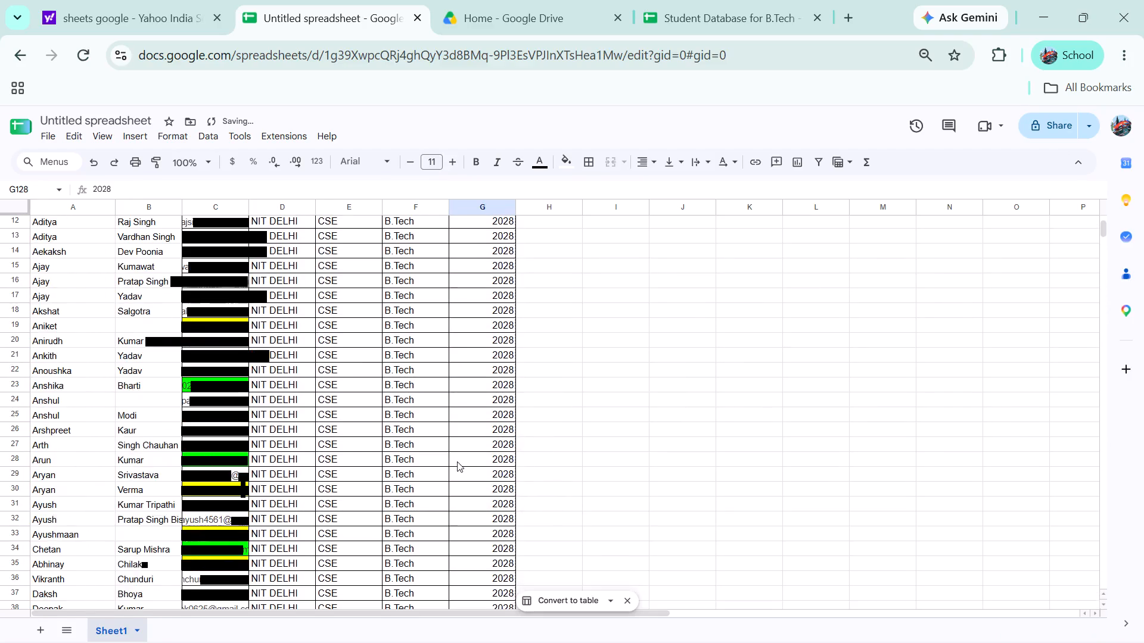
scroll(457, 461, up, 8)
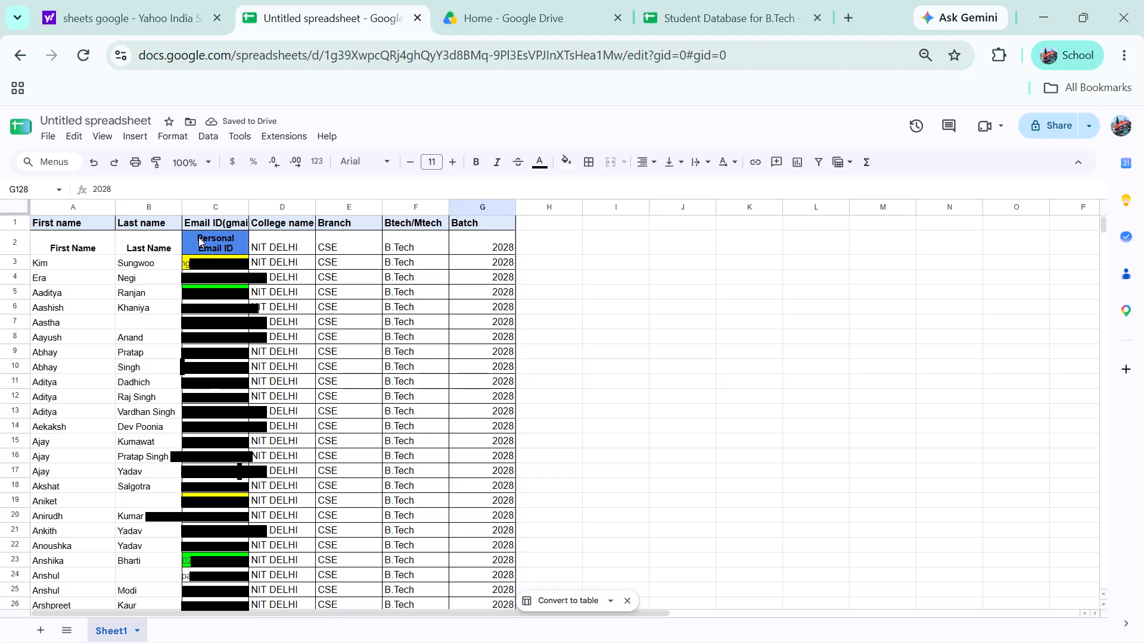
Check the row 2 entries and the filled columns down to the last student row.
click(198, 237)
click(488, 240)
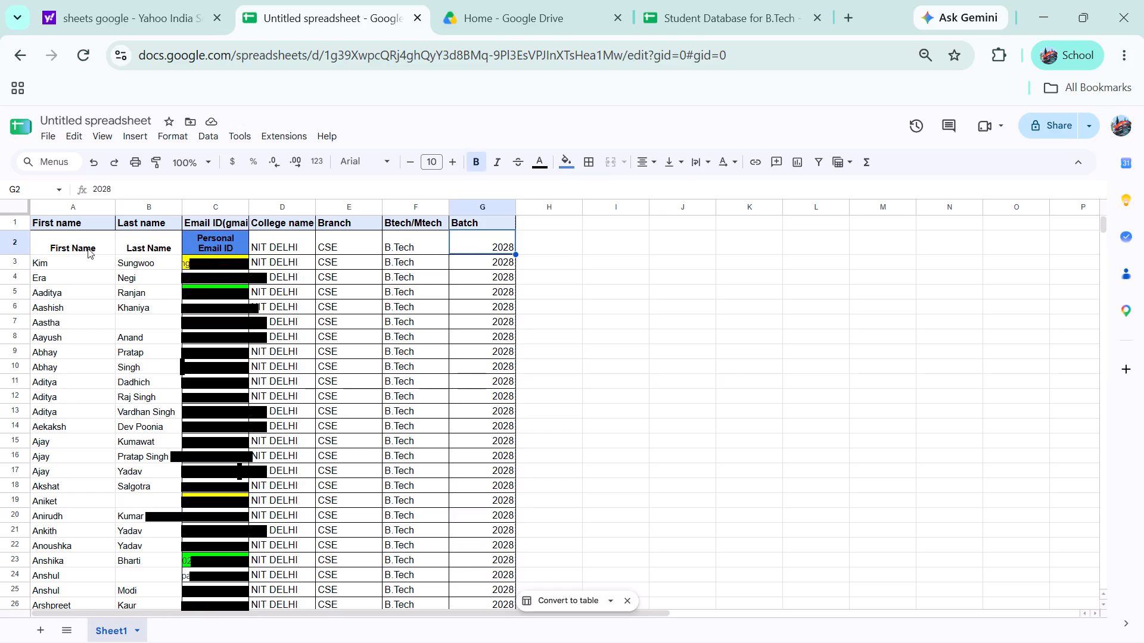
click(80, 245)
click(161, 244)
scroll(447, 329, down, 6)
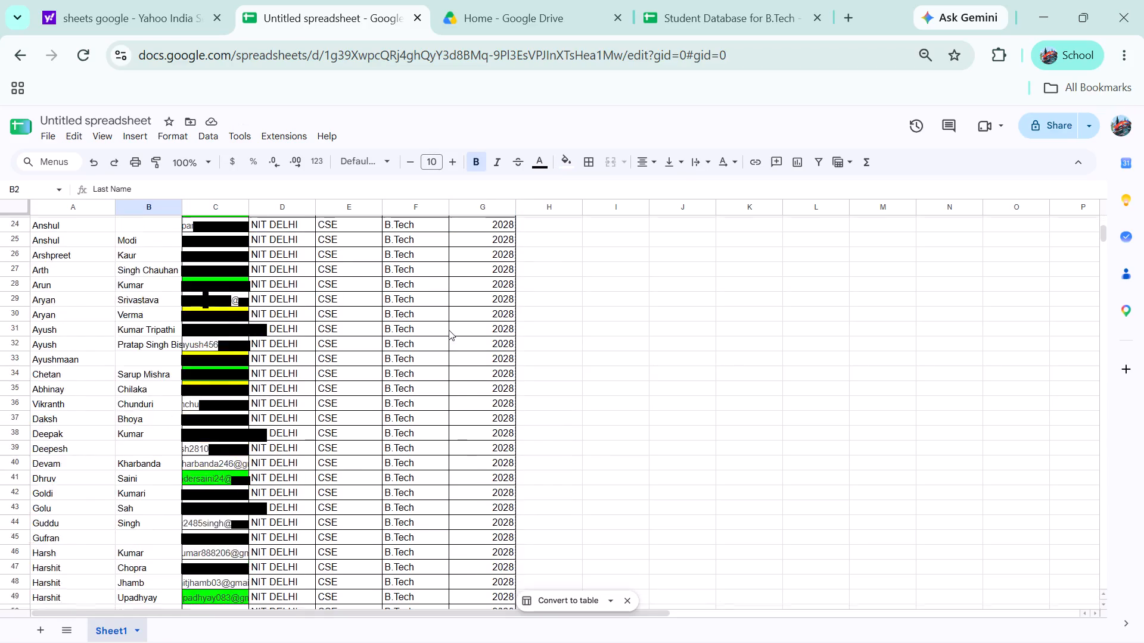
scroll(449, 330, down, 18)
scroll(449, 330, up, 5)
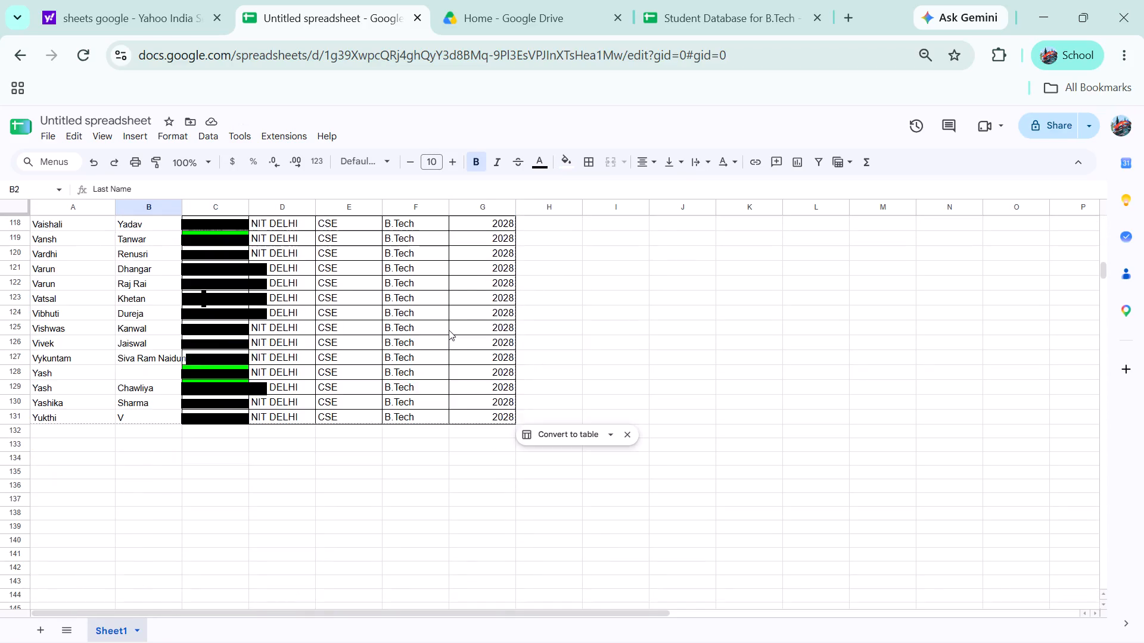
scroll(449, 330, down, 2)
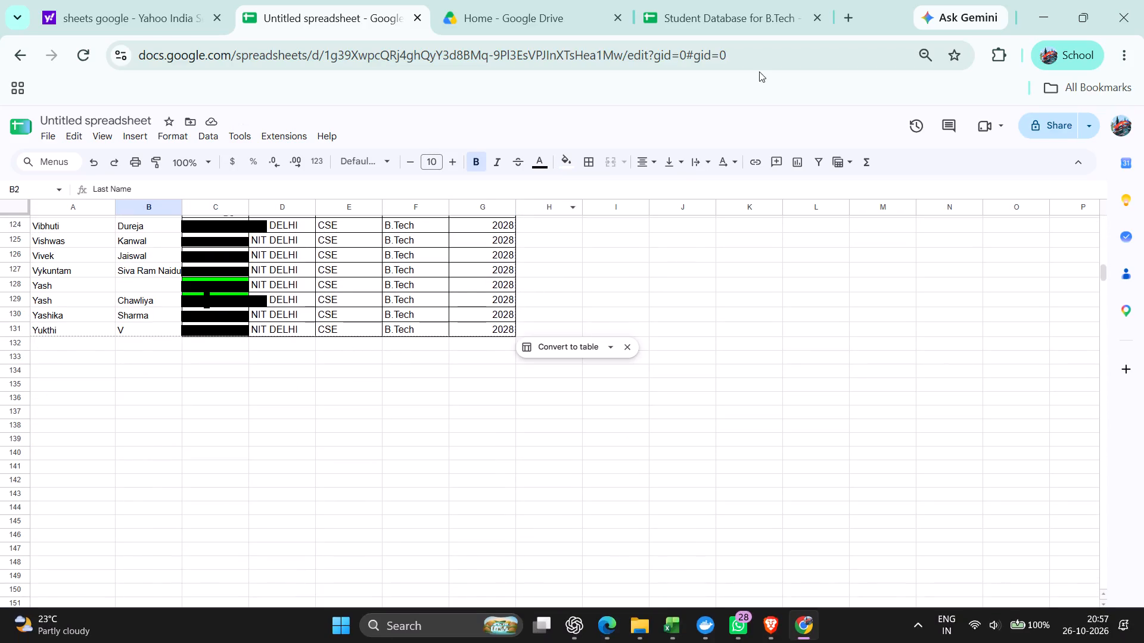
Copy the Full Name column from the AI&DS sheet of the Student Database for B.Tech spreadsheet.
click(705, 16)
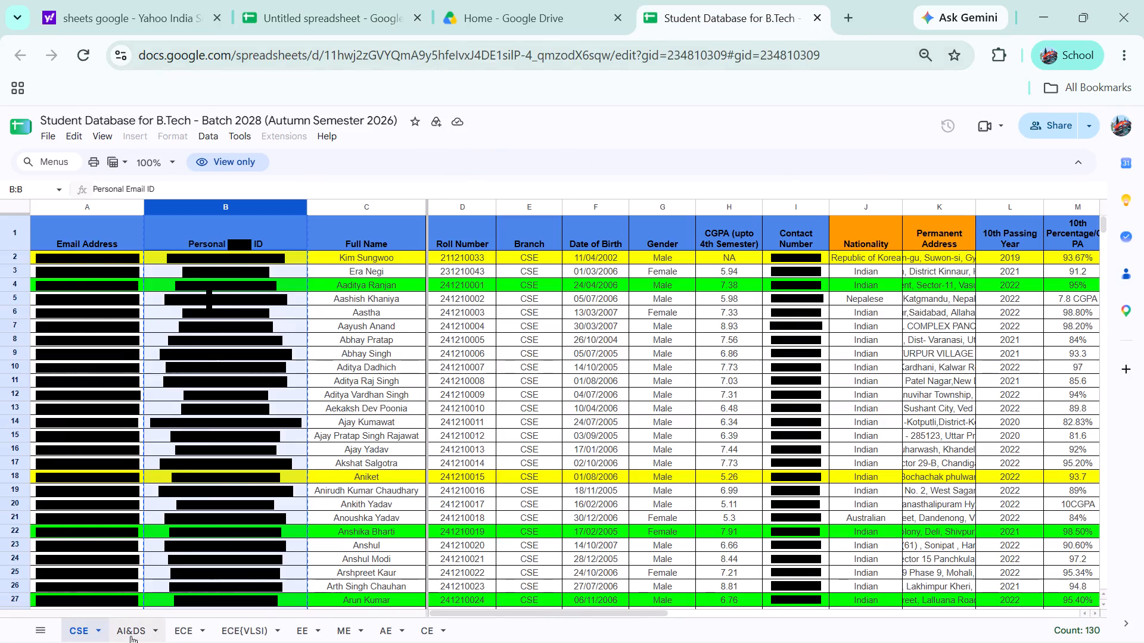
click(130, 636)
click(377, 201)
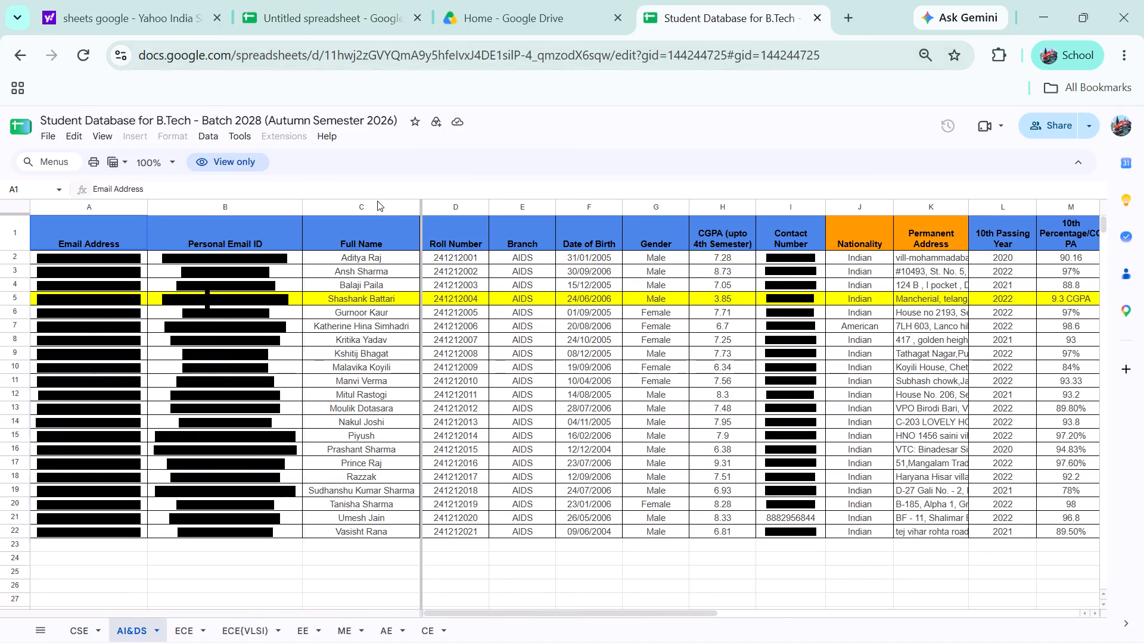
key(ctrl+c)
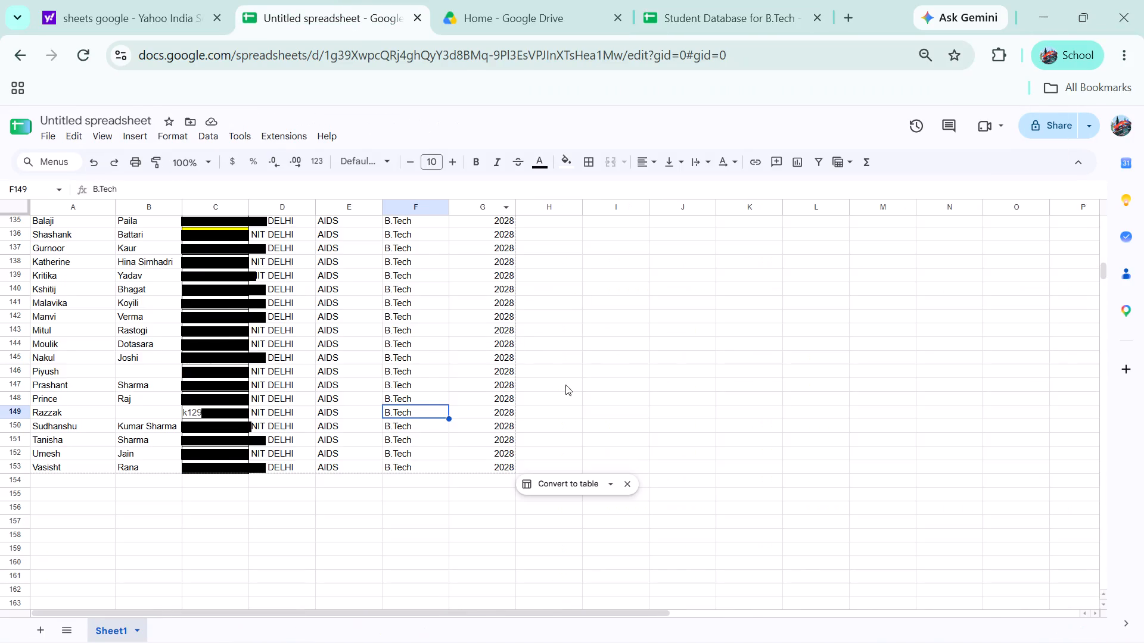
scroll(462, 555, up, 4)
scroll(462, 555, down, 3)
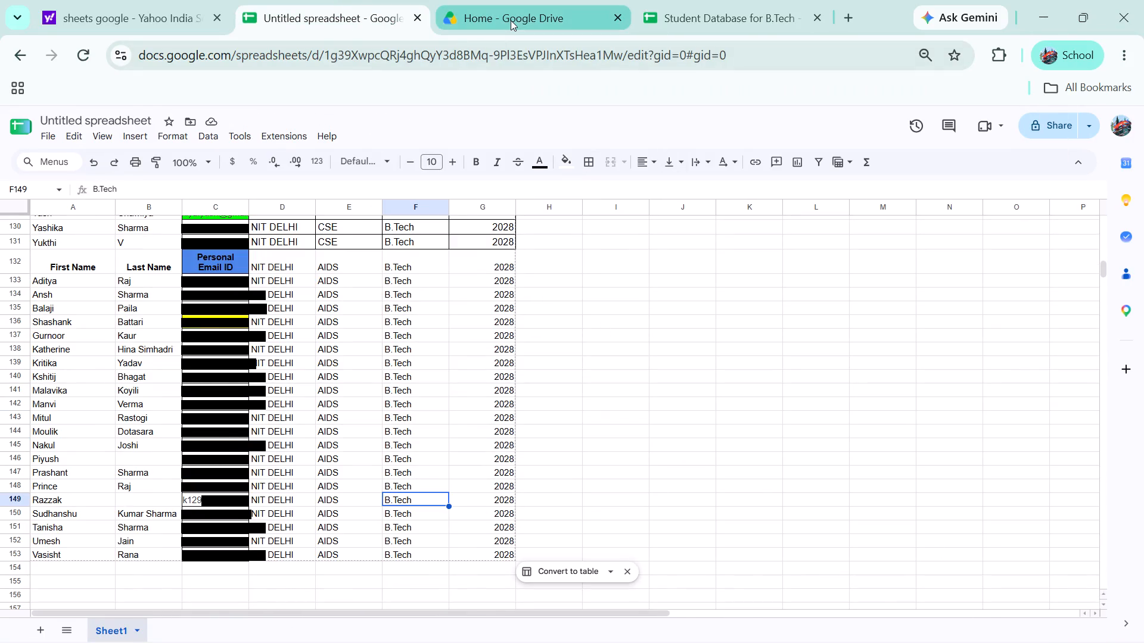
click(691, 3)
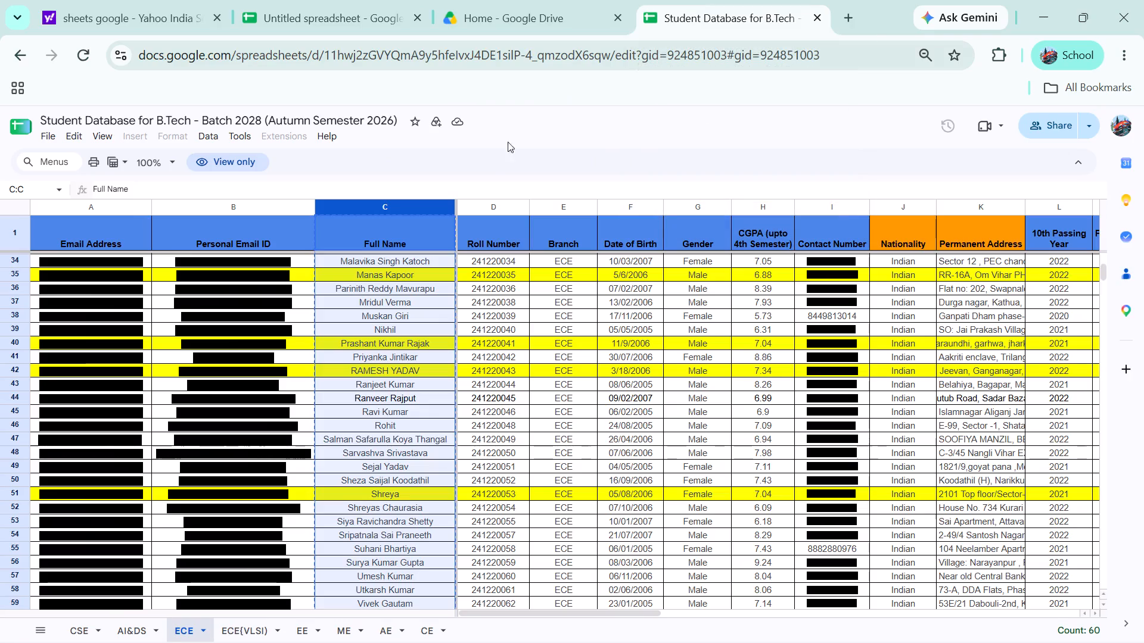
click(138, 623)
click(232, 475)
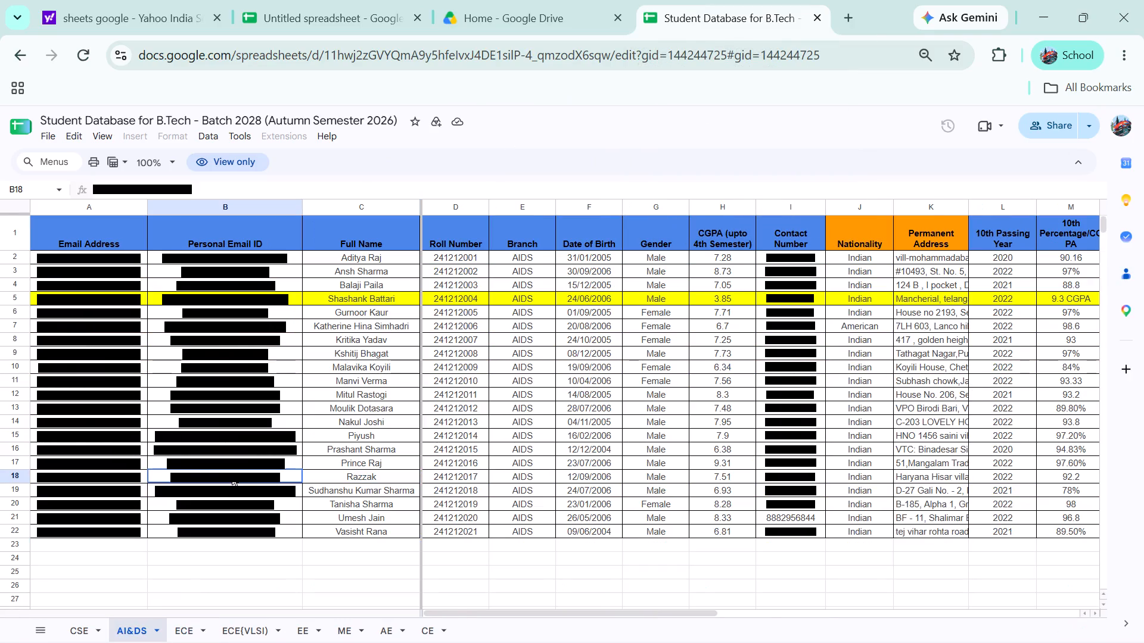
click(309, 18)
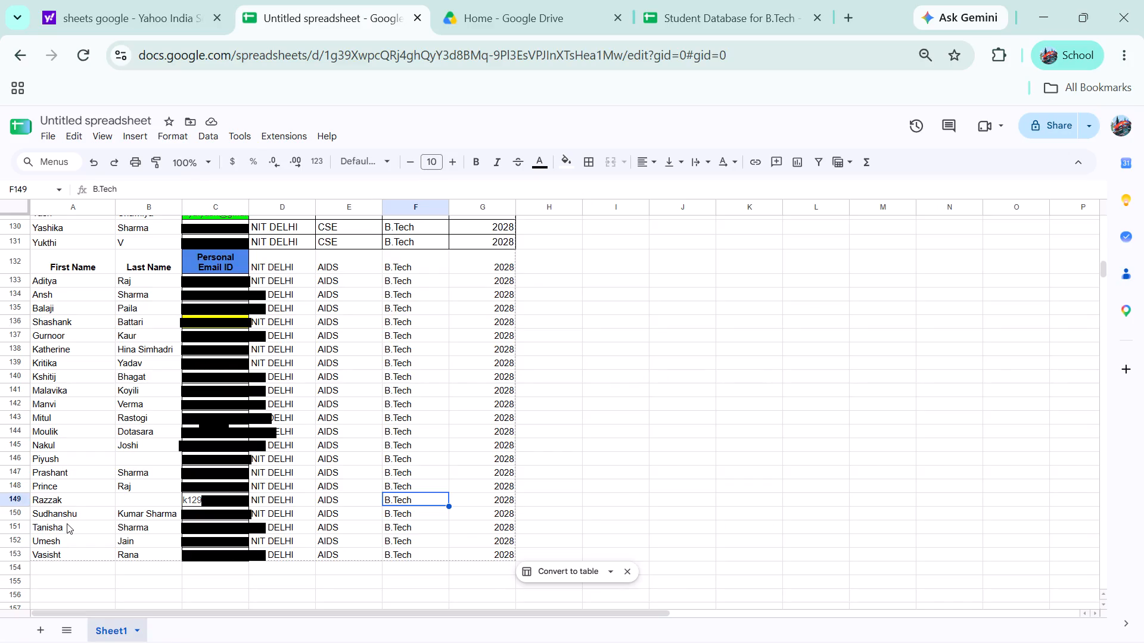
Paste the split ECE First Name and Last Name table below the AI&DS rows, starting at A154.
scroll(67, 538, up, 1)
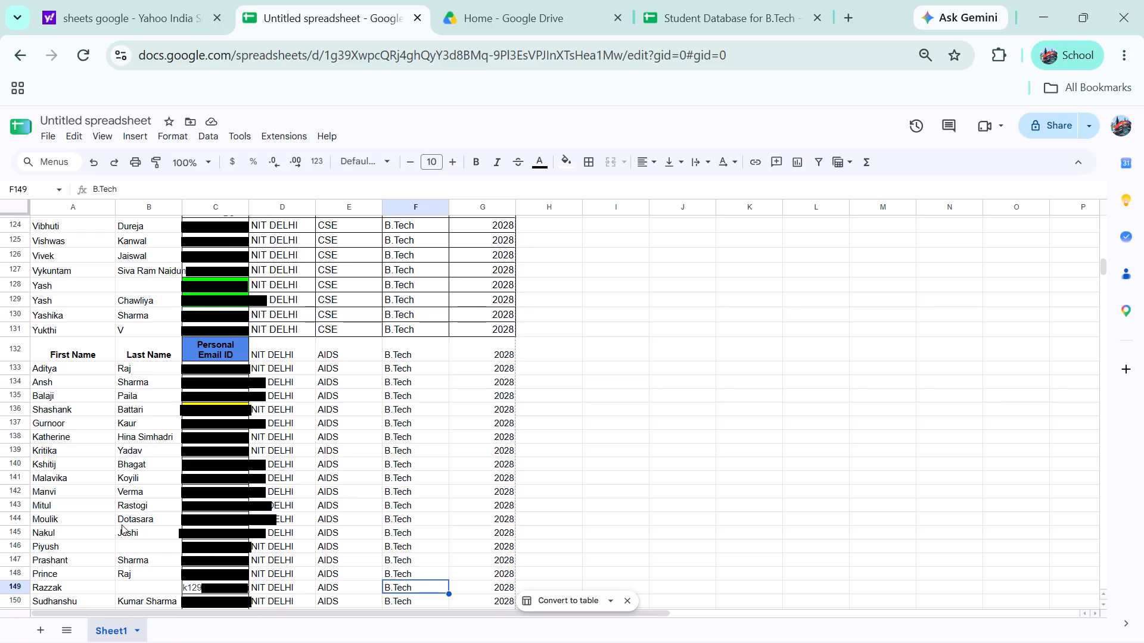
scroll(122, 525, down, 4)
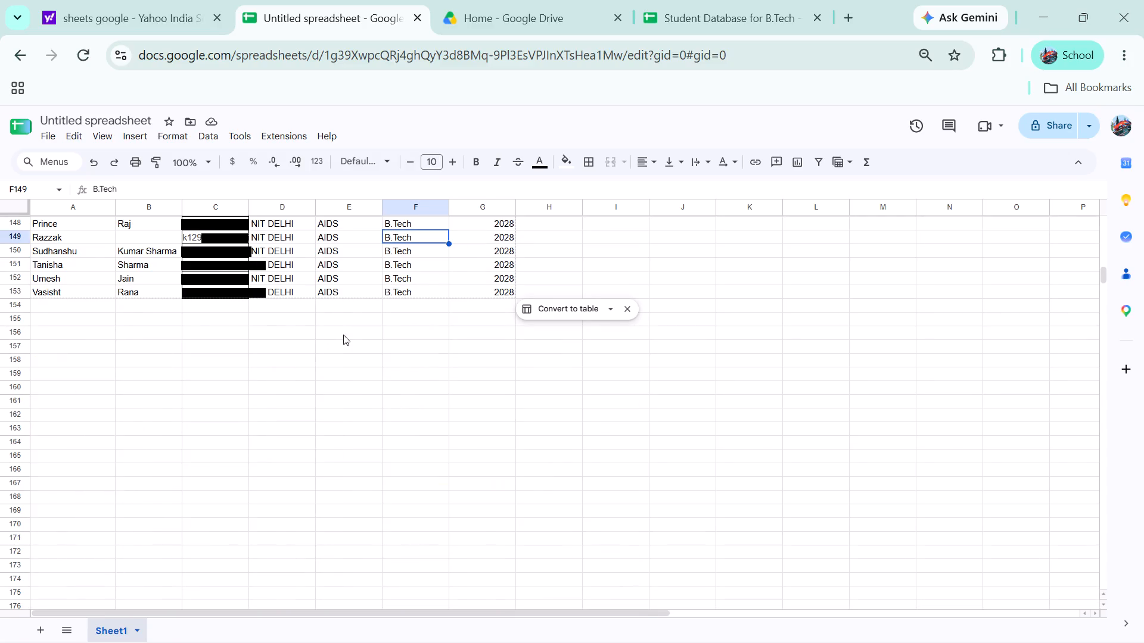
click(72, 311)
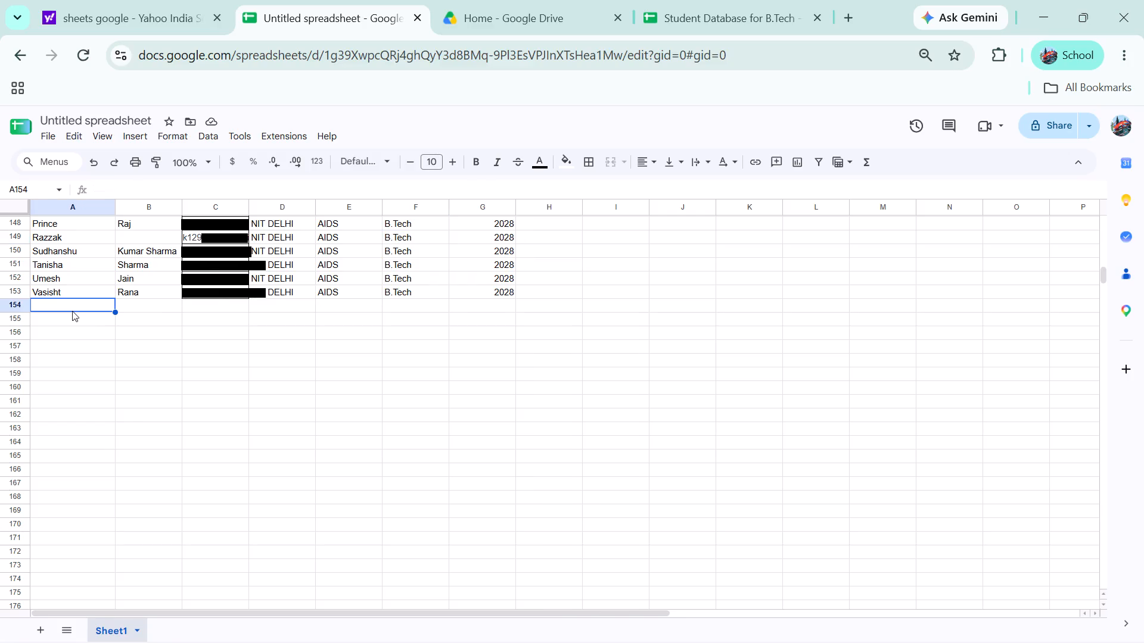
key(ctrl+v)
scroll(98, 365, down, 3)
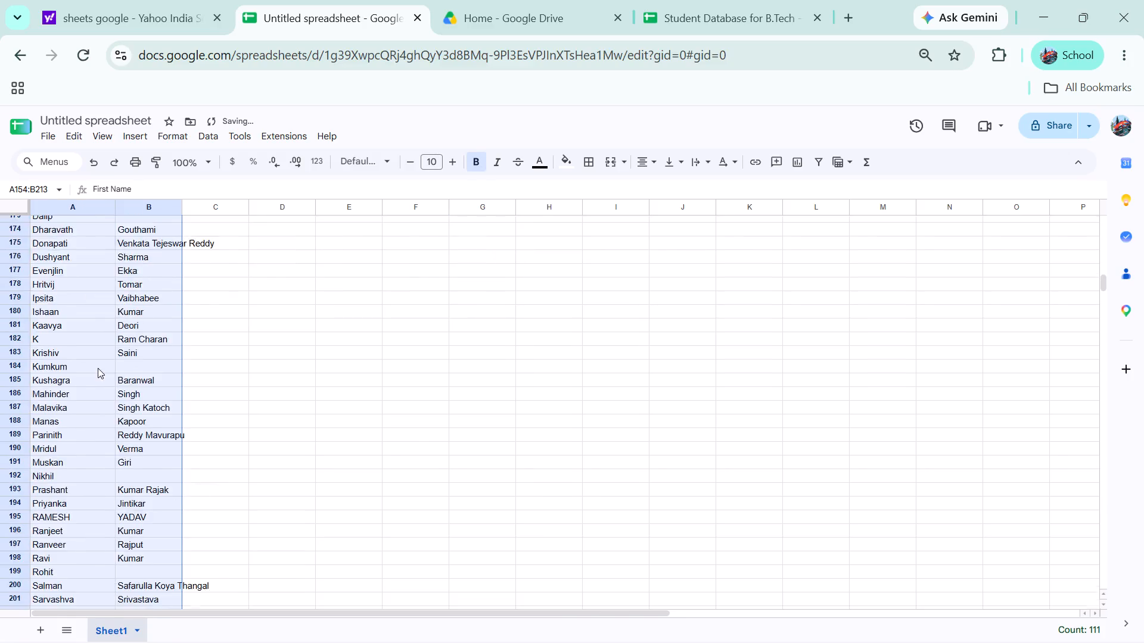
scroll(98, 368, down, 8)
scroll(98, 376, up, 11)
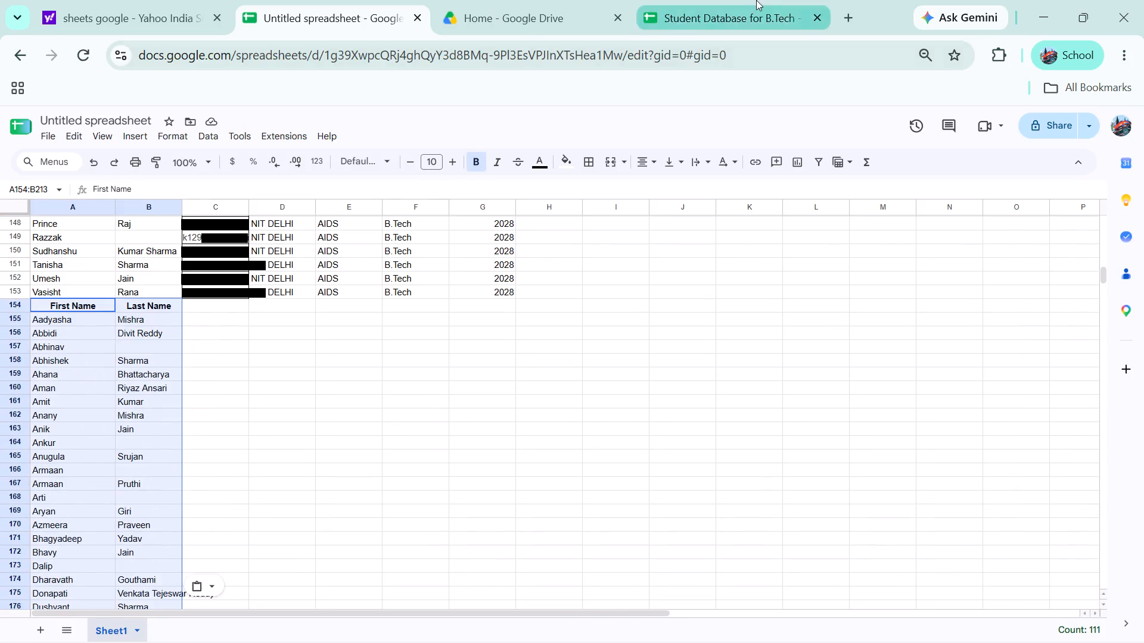
Copy the Personal Email ID column from the ECE sheet of the Student Database for B.Tech spreadsheet.
click(758, 0)
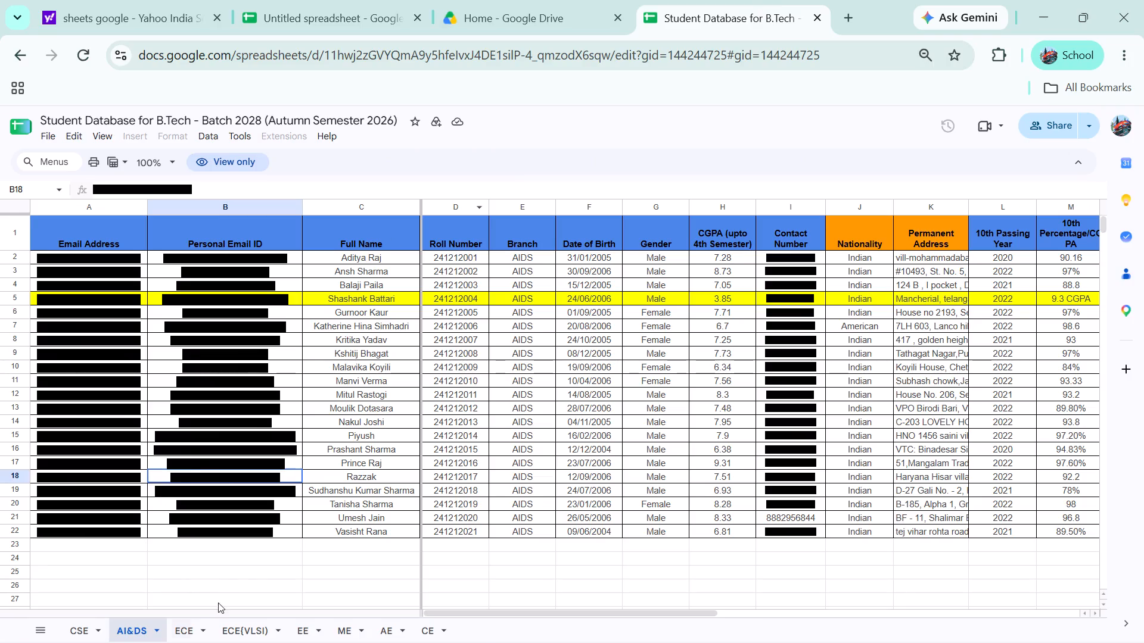
click(220, 546)
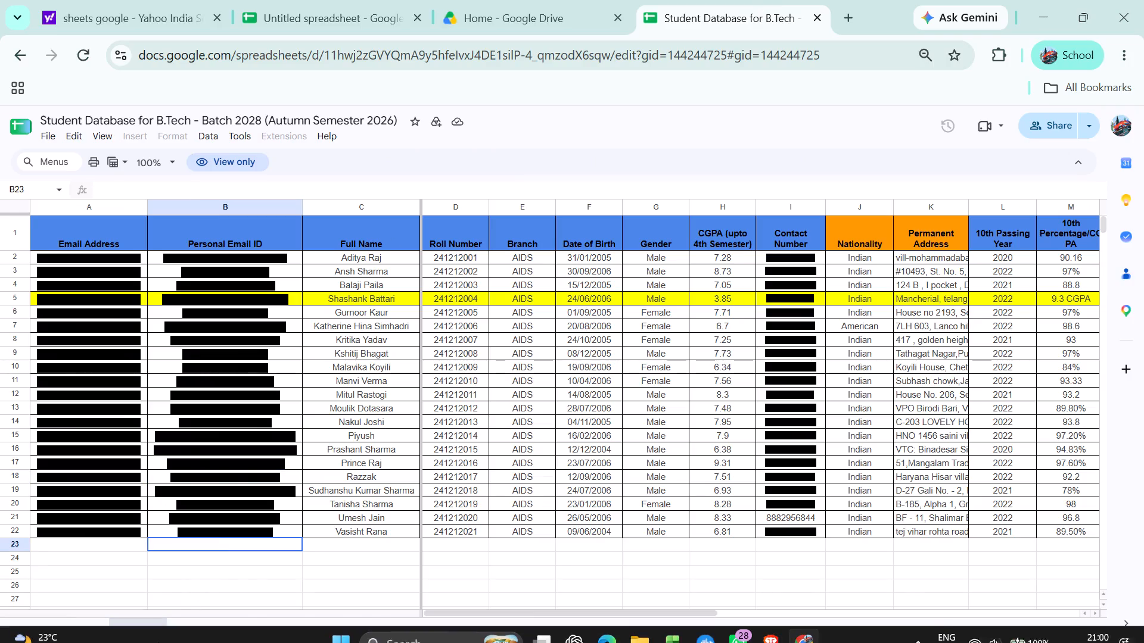
click(181, 624)
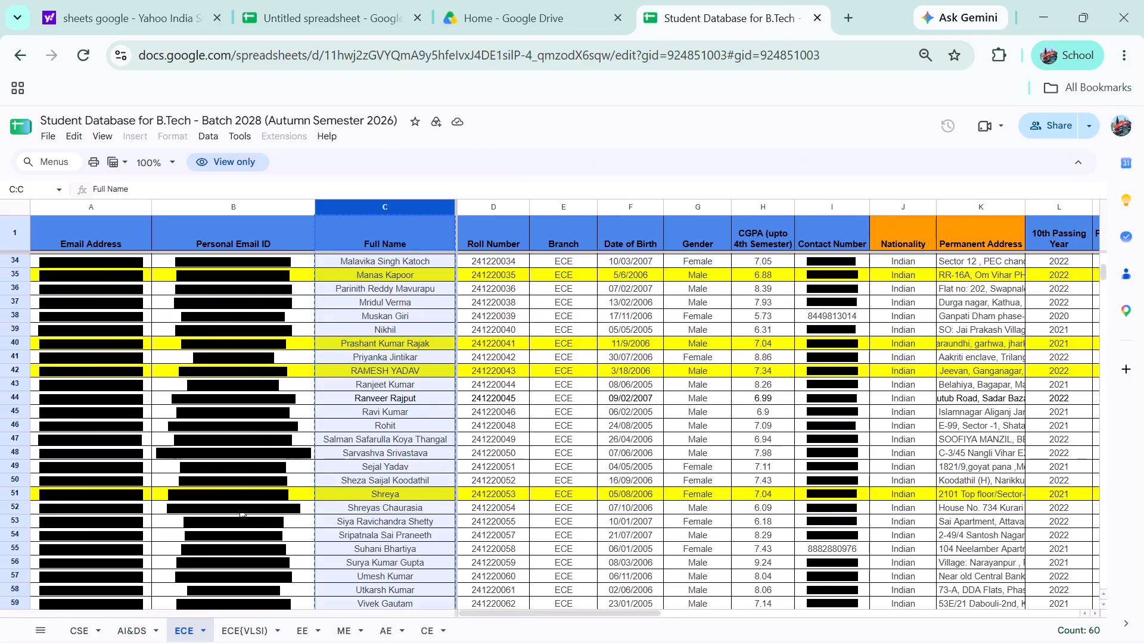
scroll(245, 485, down, 5)
scroll(245, 485, up, 4)
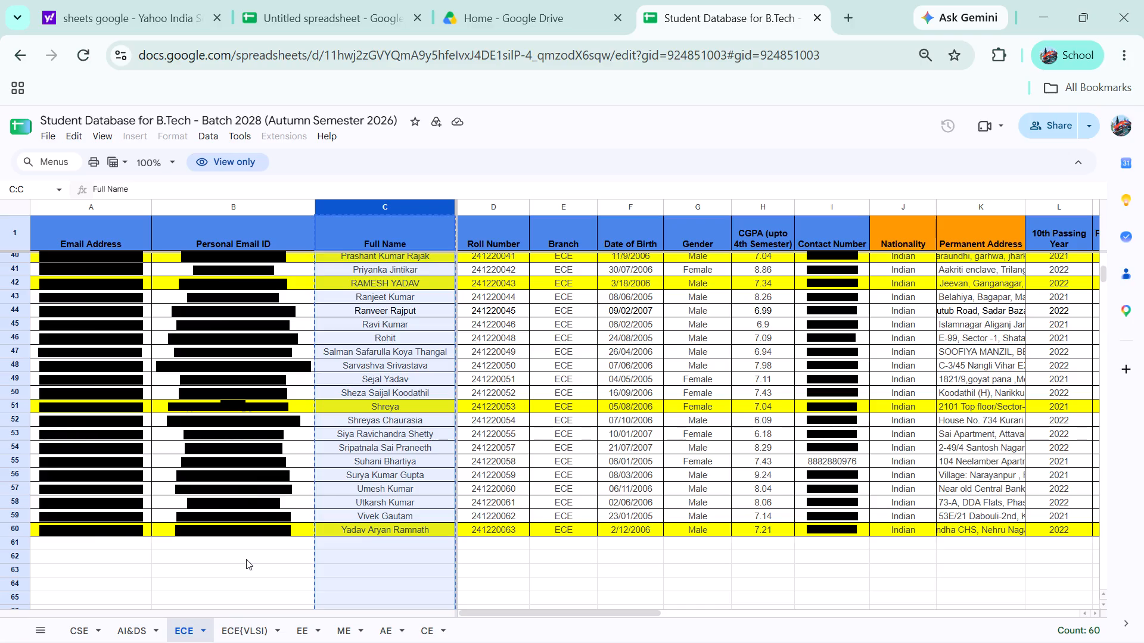
click(247, 542)
click(378, 513)
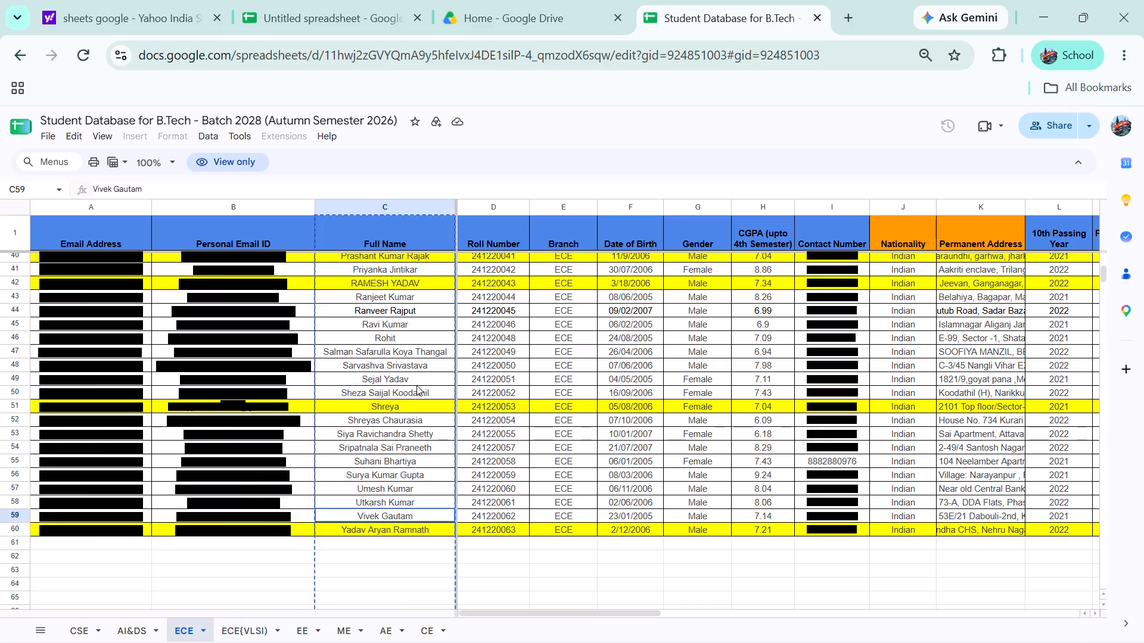
scroll(499, 339, up, 1)
click(313, 0)
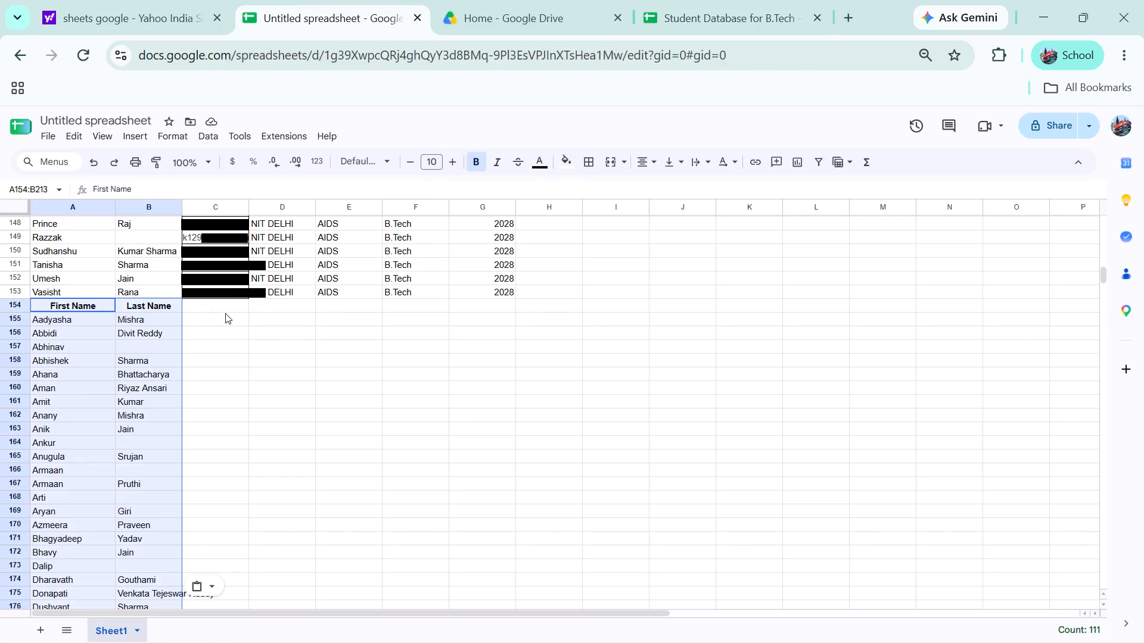
click(726, 23)
scroll(392, 448, up, 6)
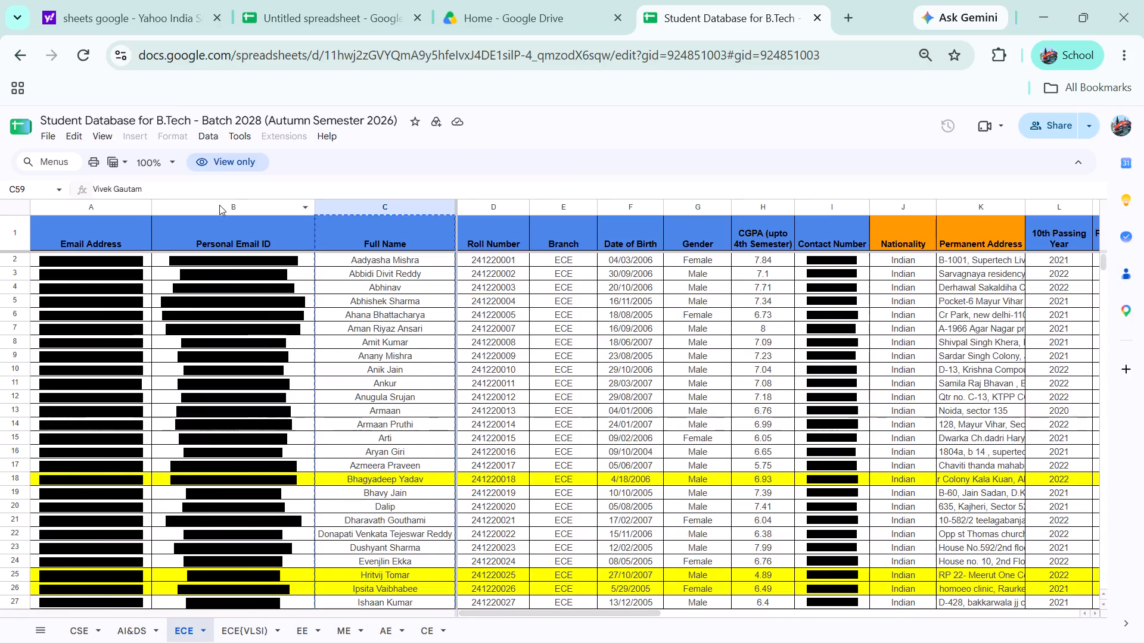
click(230, 199)
click(233, 209)
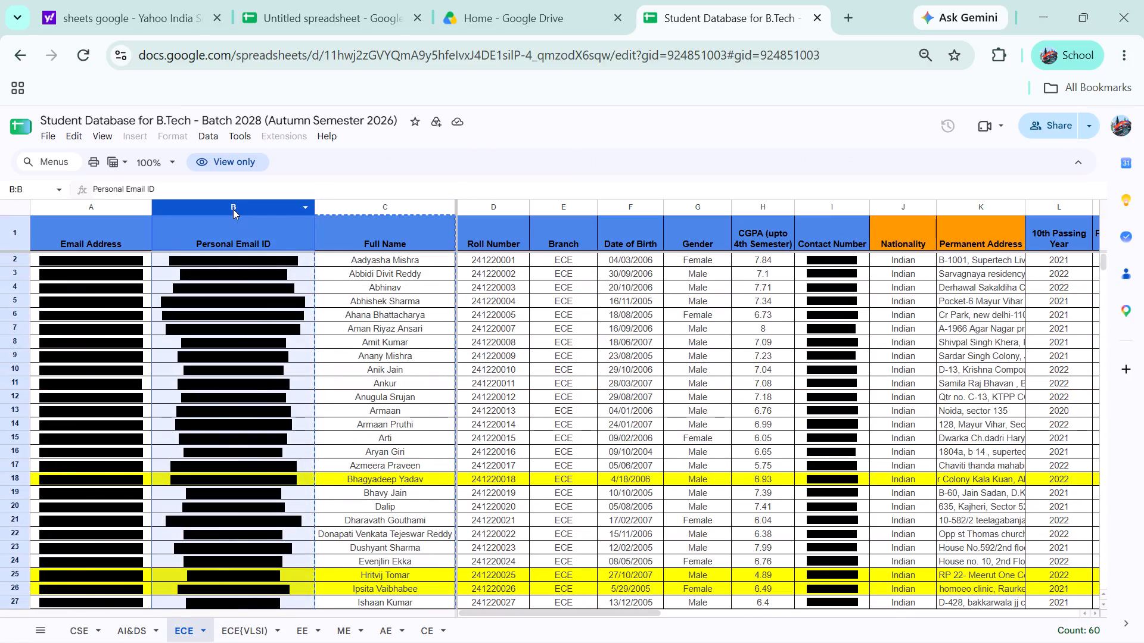
key(ctrl+c)
Paste the copied ECE email column into the untitled spreadsheet beside the ECE names, starting at C154.
click(318, 0)
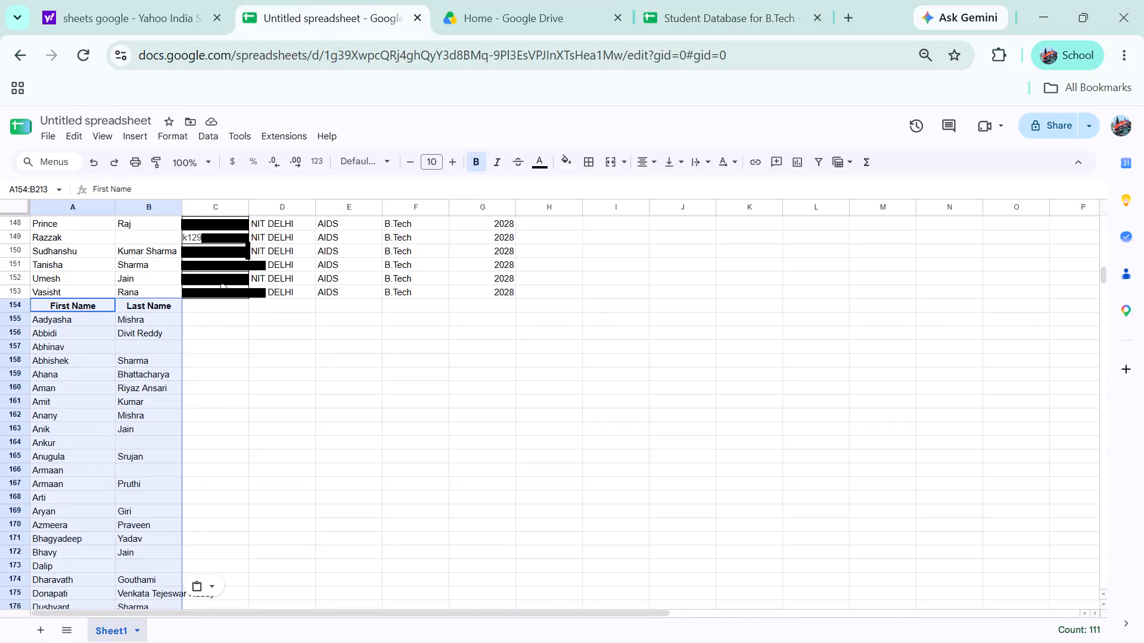
click(219, 303)
key(ctrl+v)
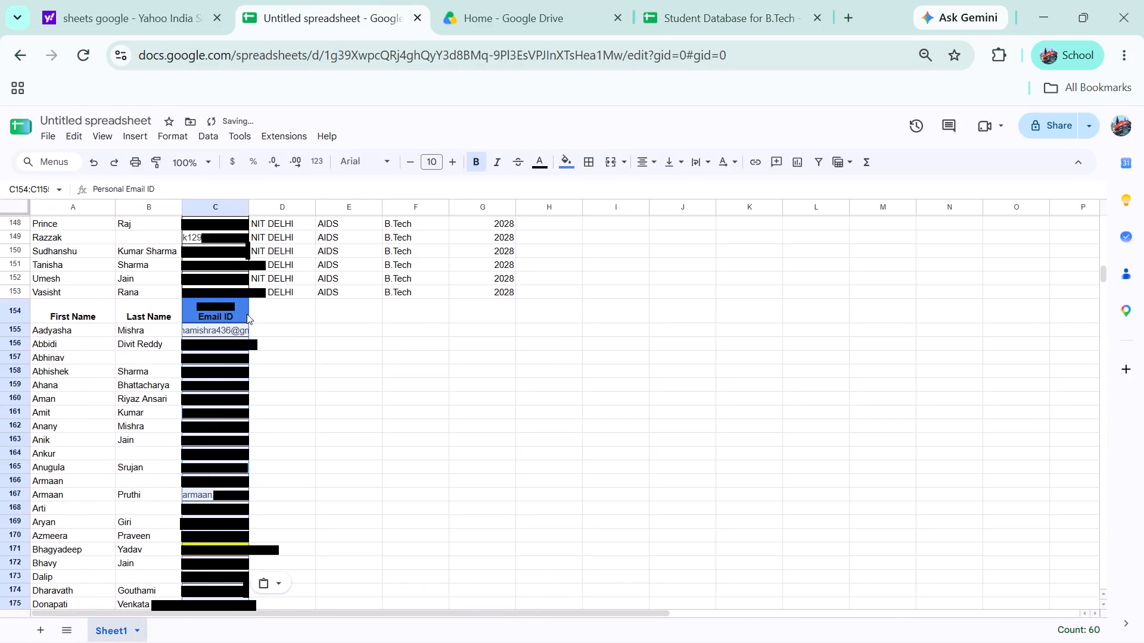
click(269, 311)
scroll(241, 366, down, 2)
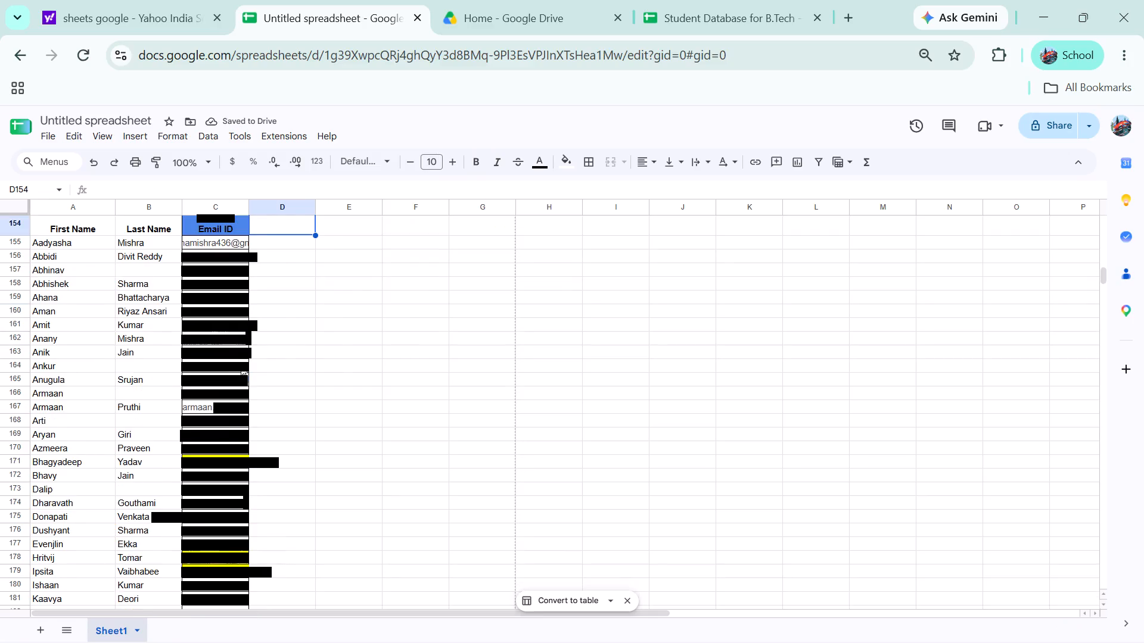
scroll(241, 366, up, 3)
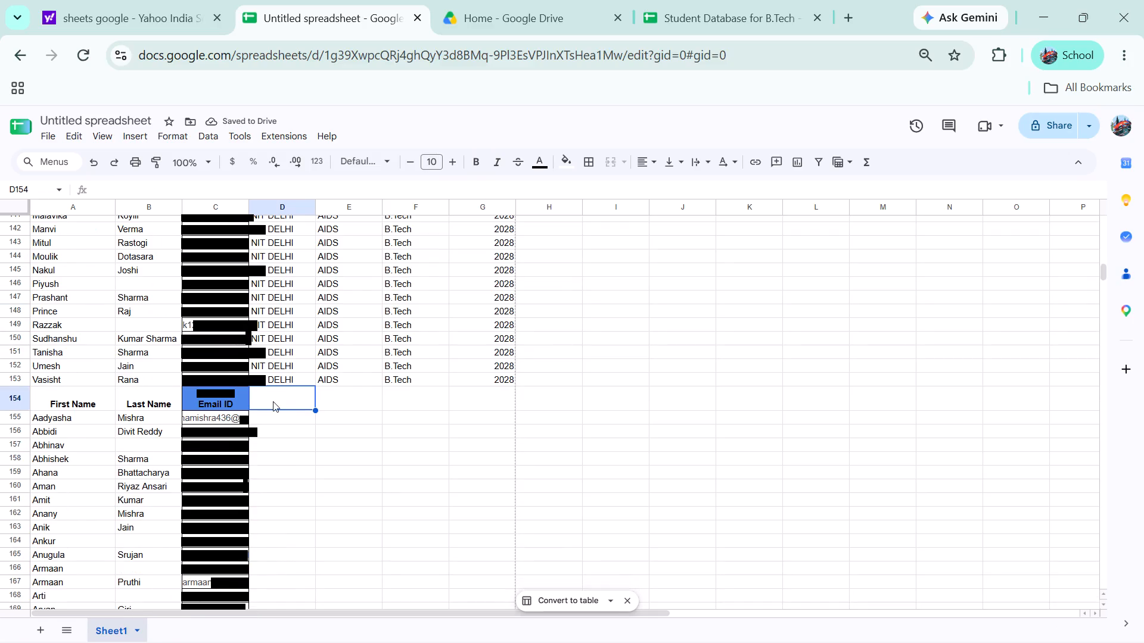
Fill D154 to G154 with NIT DELHI, ECE, B.Tech and 2028.
click(273, 401)
click(282, 379)
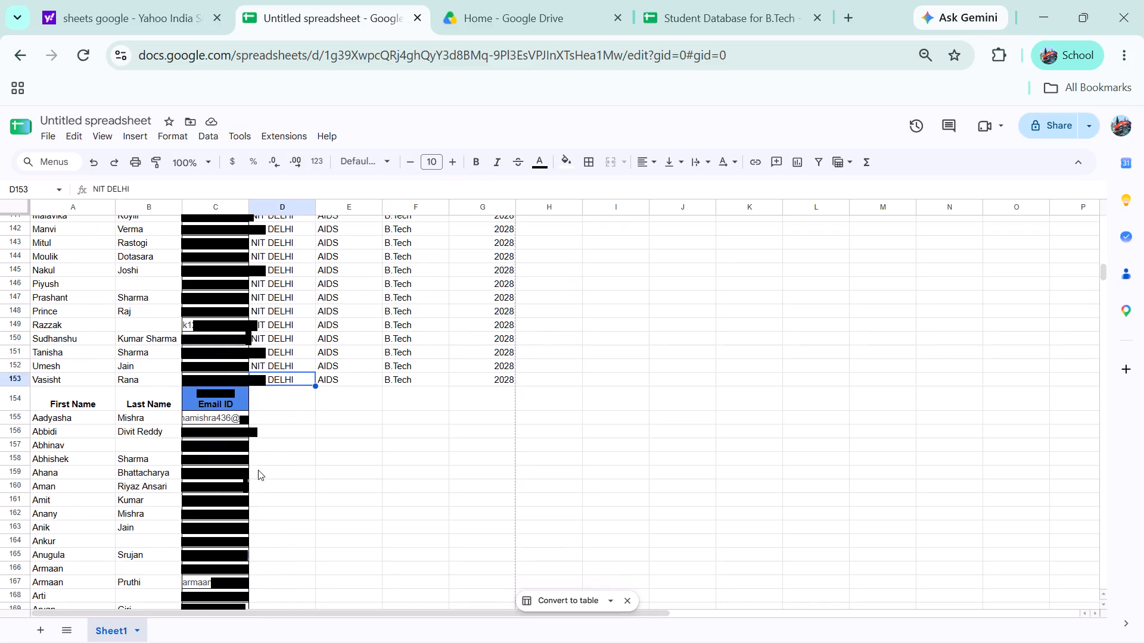
drag(313, 386, 316, 398)
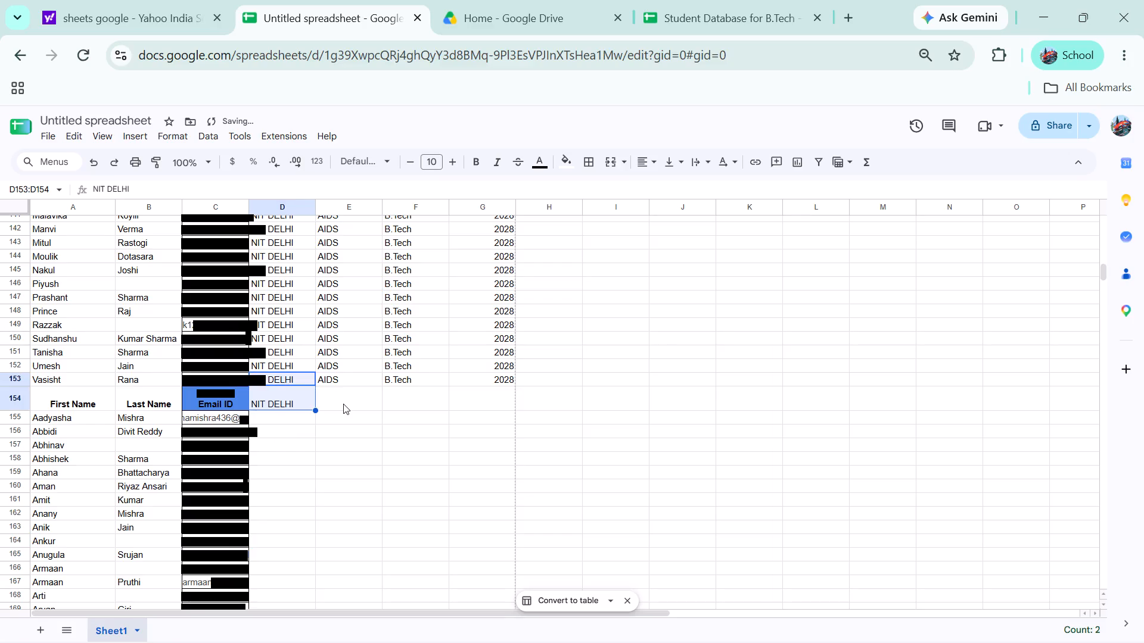
click(343, 404)
text(ECE)
click(409, 402)
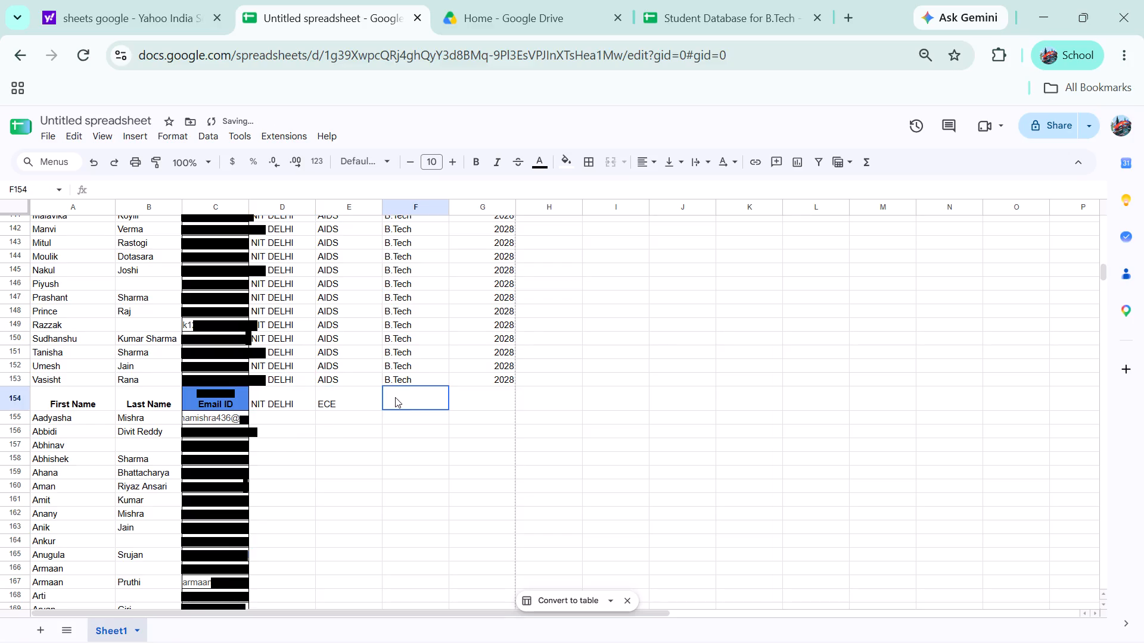
key(shift+b)
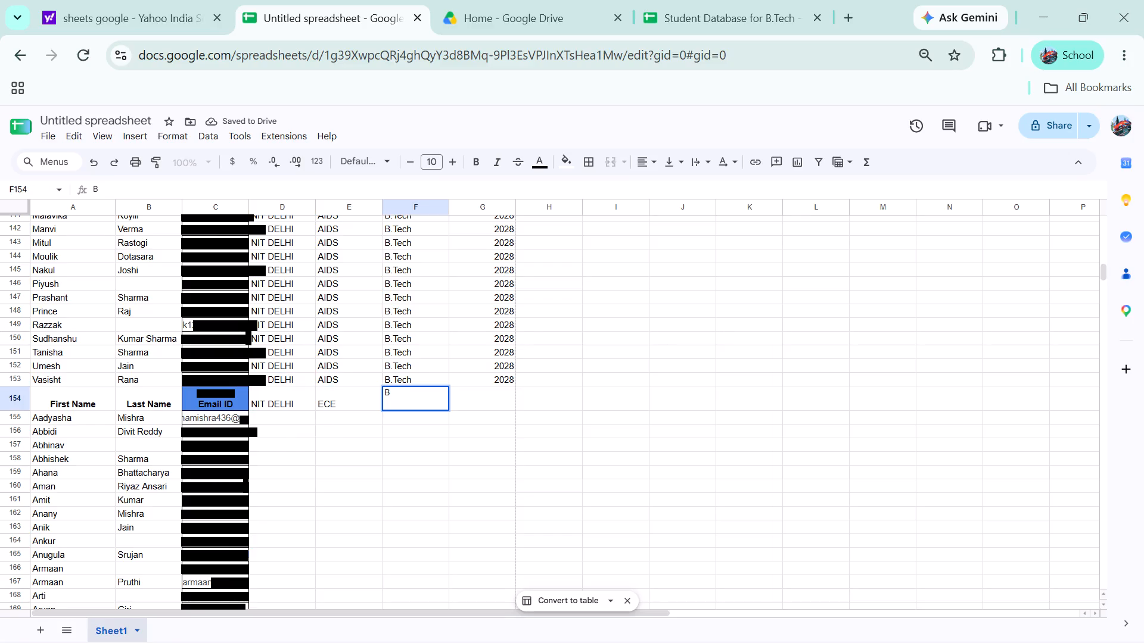
key(period)
key(Return)
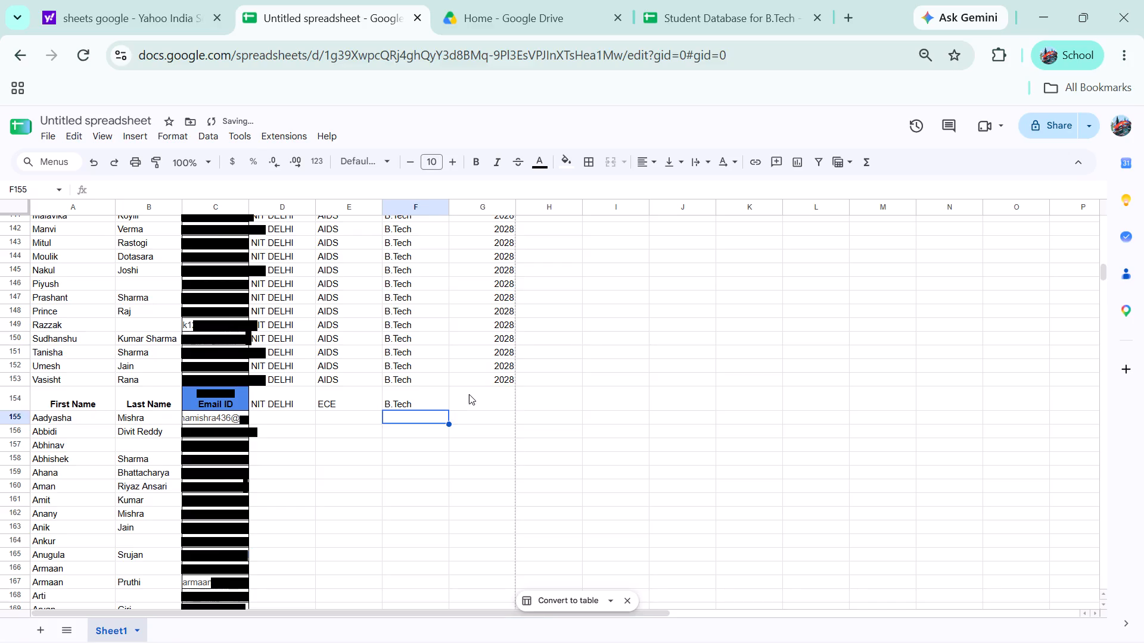
click(469, 394)
text(2028)
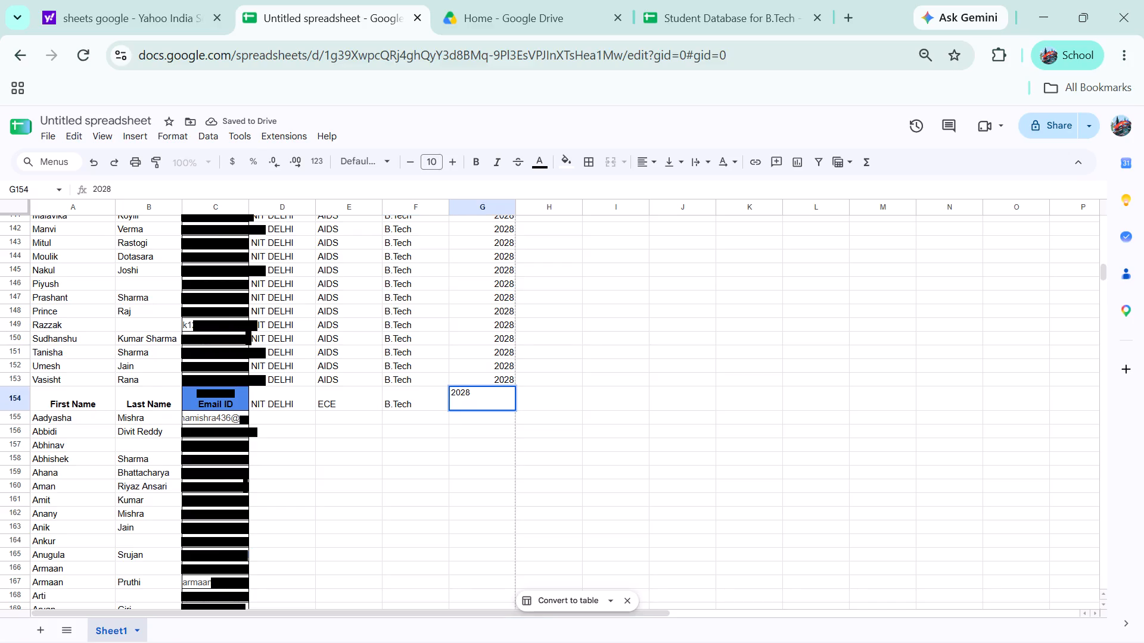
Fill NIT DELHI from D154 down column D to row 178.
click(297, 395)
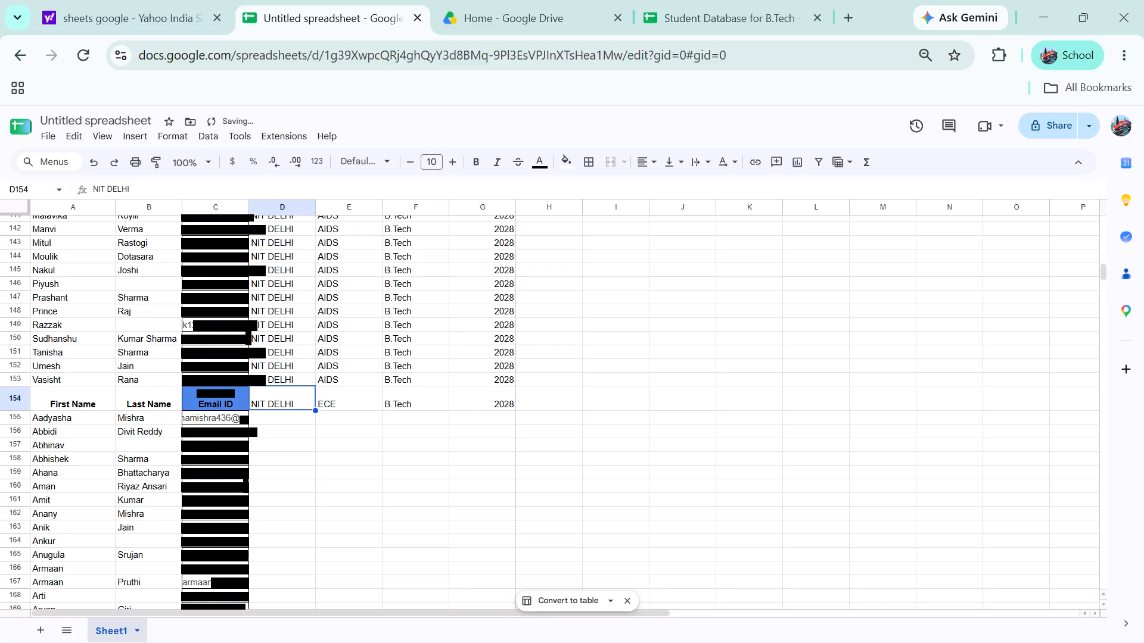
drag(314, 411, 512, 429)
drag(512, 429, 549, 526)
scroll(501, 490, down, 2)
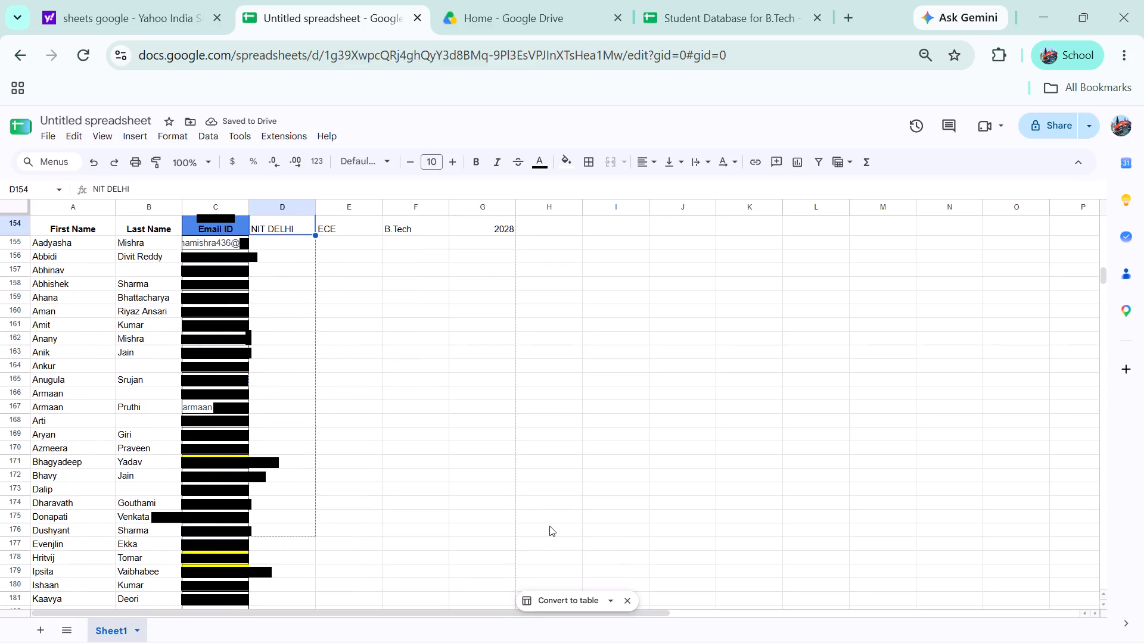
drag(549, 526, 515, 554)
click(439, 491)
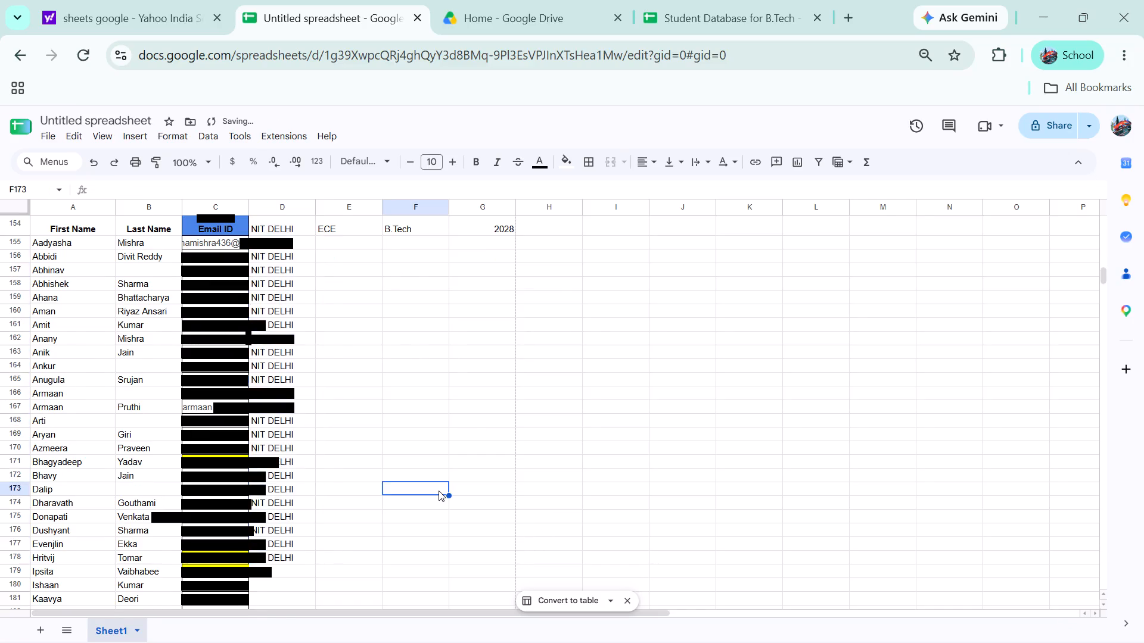
Fill the college, branch, degree and year values of D154:G154 down to row 213 for all ECE students.
scroll(439, 491, up, 4)
drag(278, 566, 487, 563)
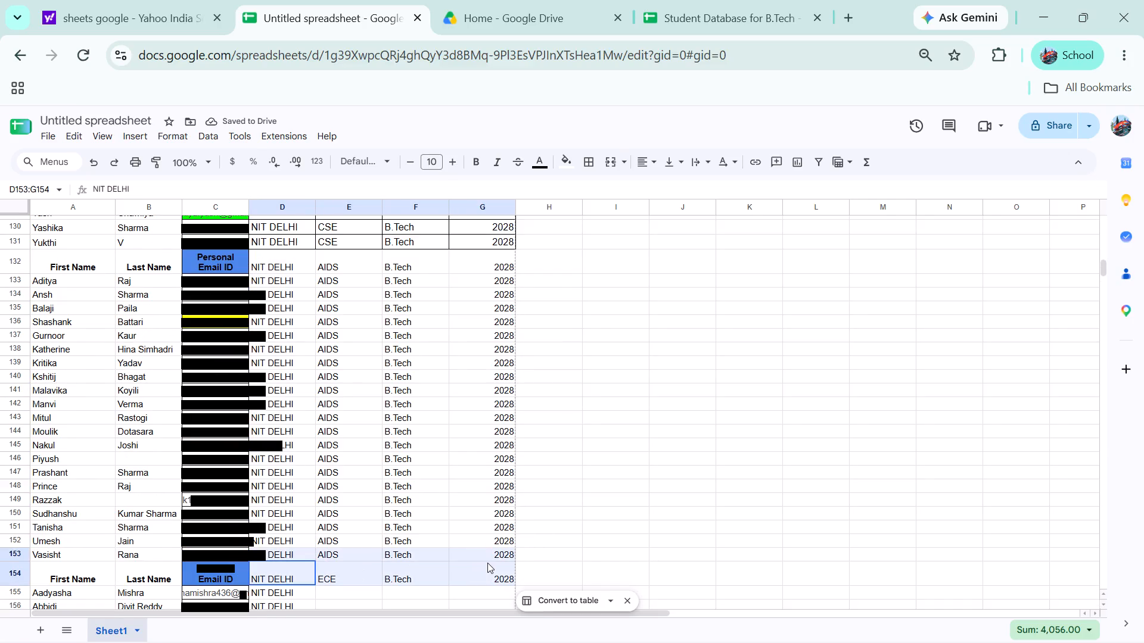
scroll(487, 547, down, 2)
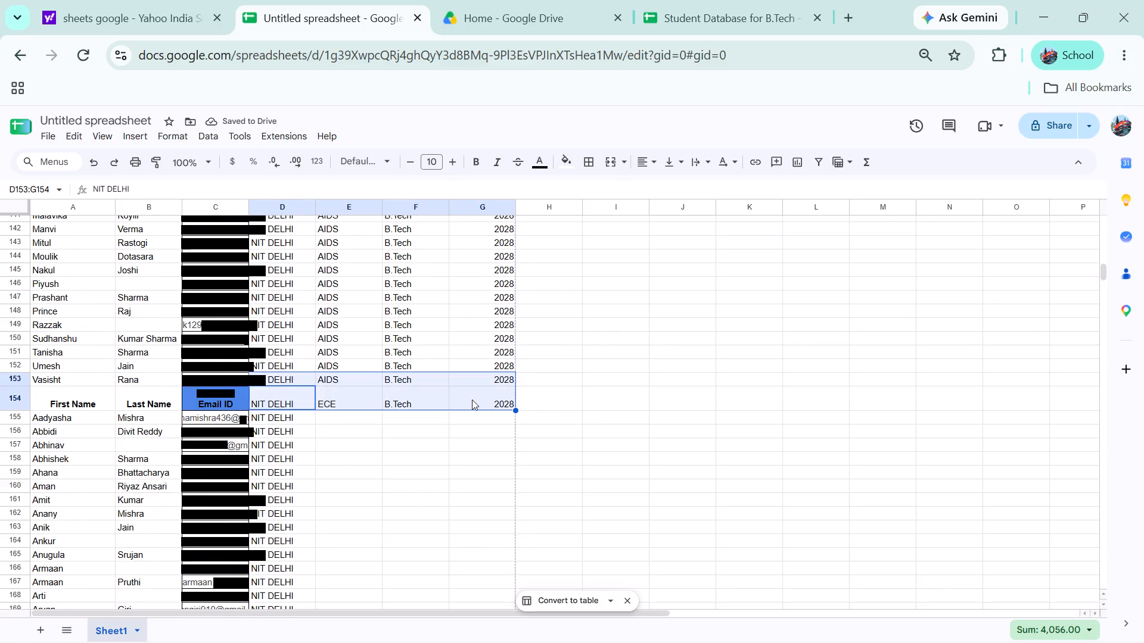
click(472, 399)
drag(282, 399, 471, 399)
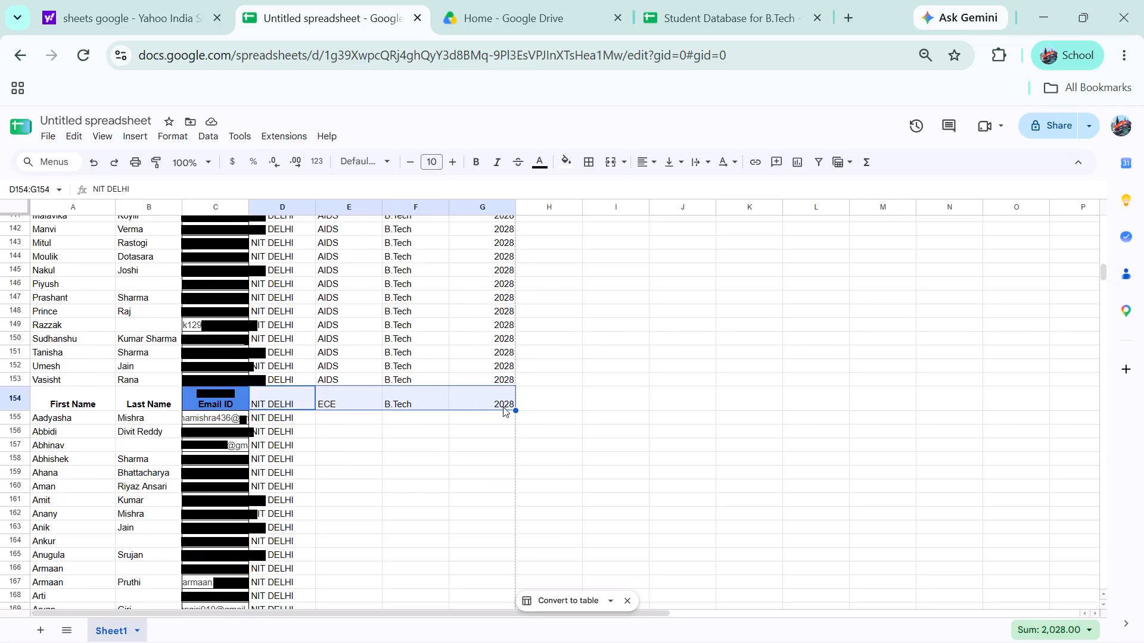
drag(514, 411, 511, 563)
scroll(511, 563, down, 4)
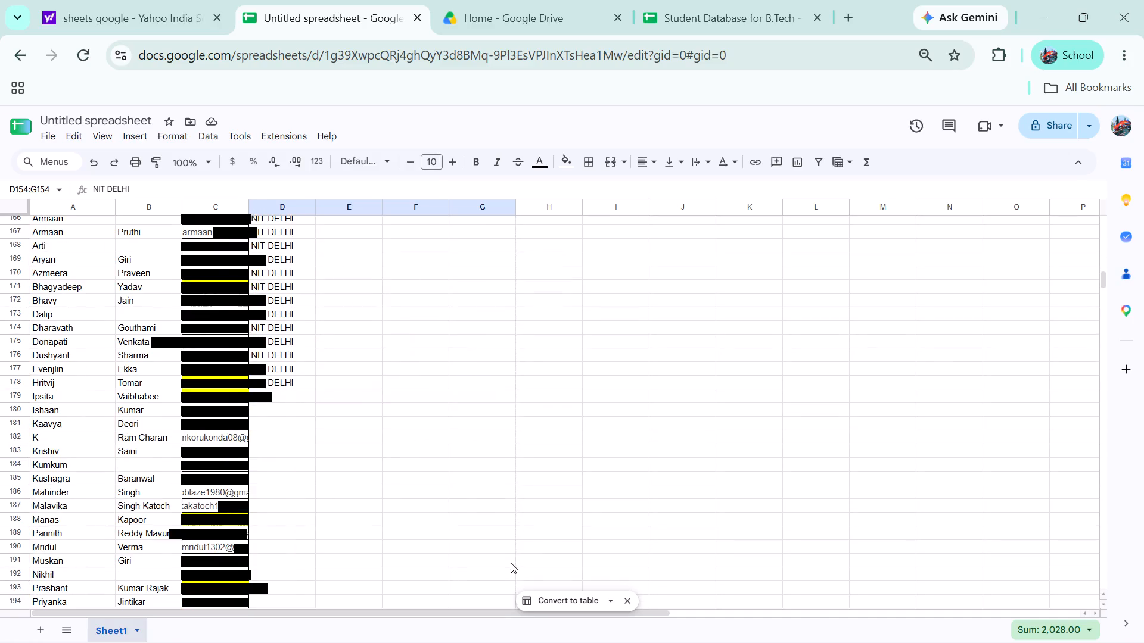
drag(511, 563, 485, 394)
scroll(506, 572, down, 6)
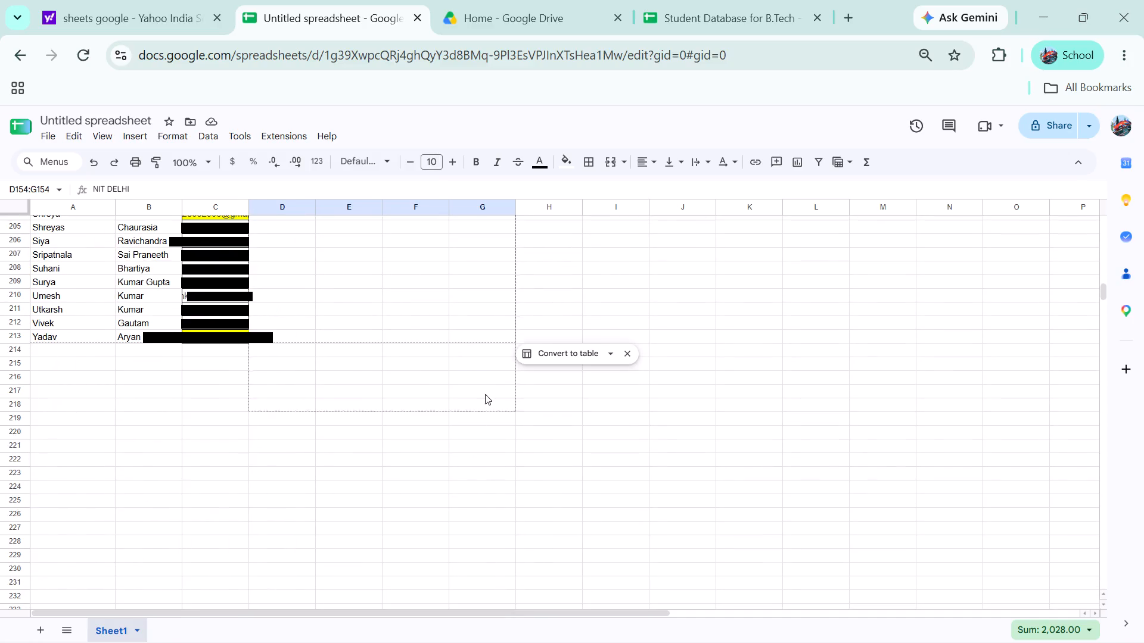
drag(485, 394, 495, 341)
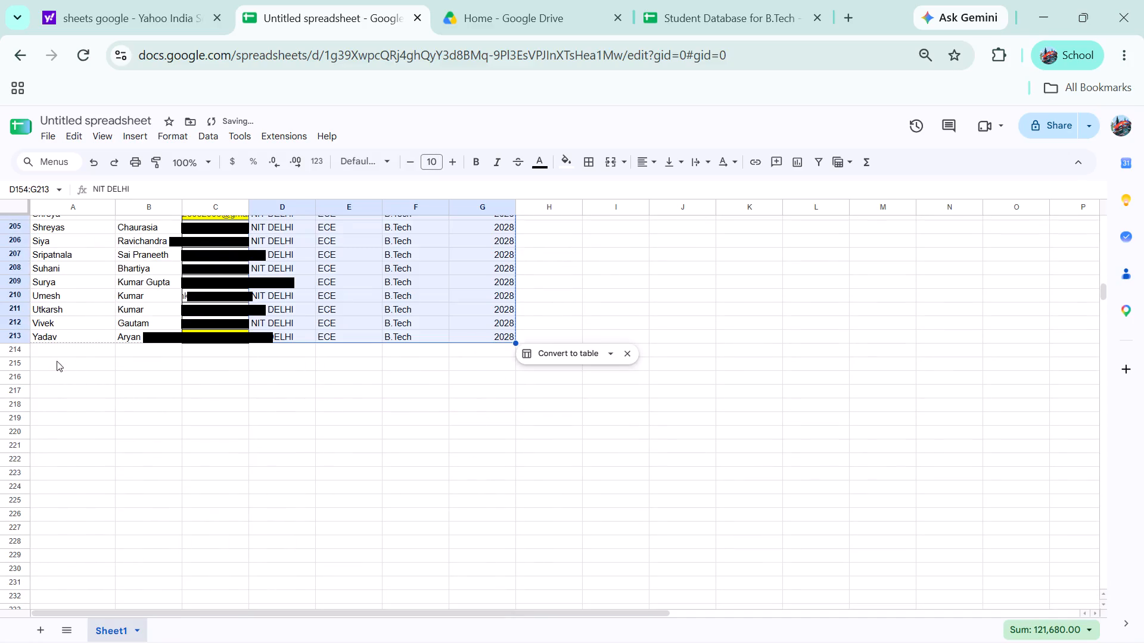
click(61, 355)
scroll(123, 415, up, 7)
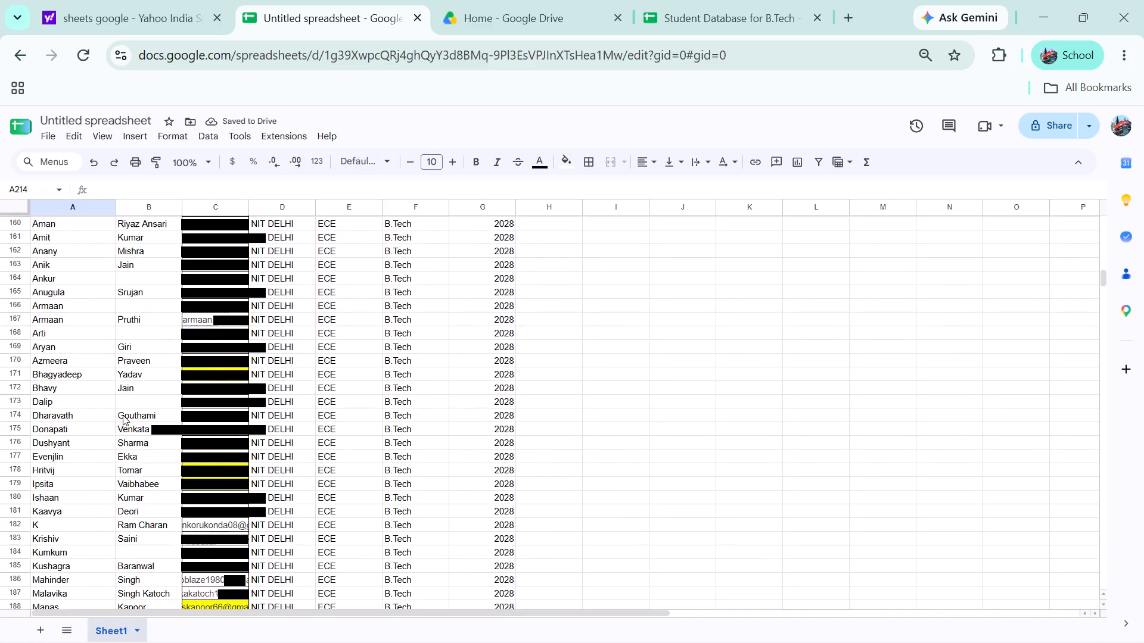
Copy the Full Name column from the ECE(VLSI) sheet of the Student Database for B.Tech - Batch 2028 spreadsheet.
scroll(123, 415, up, 10)
scroll(123, 415, down, 12)
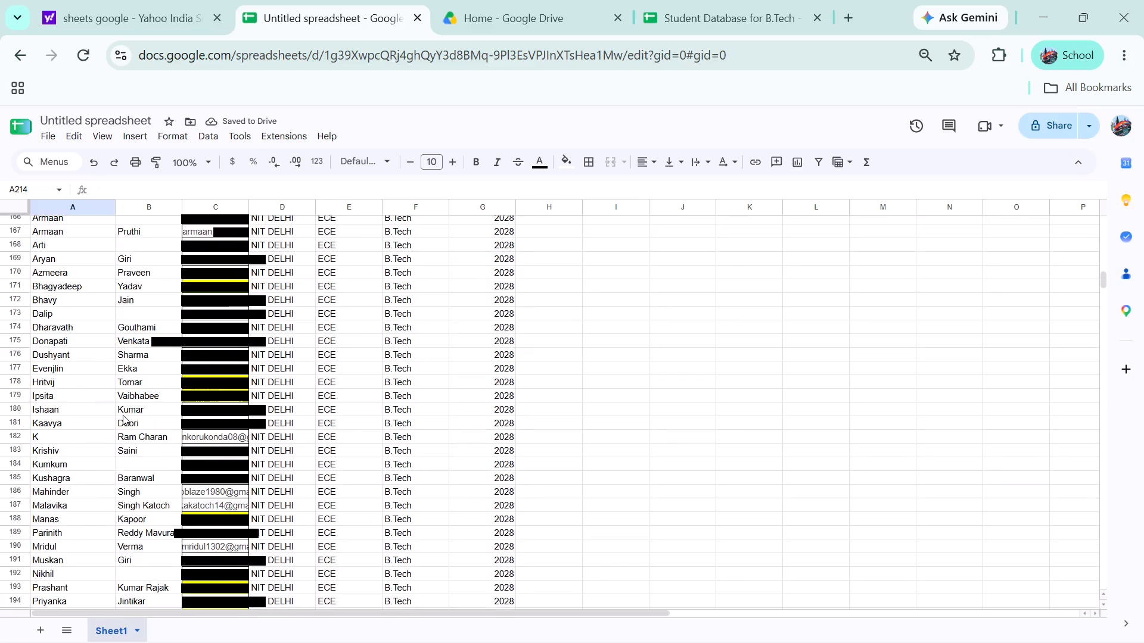
scroll(123, 415, down, 3)
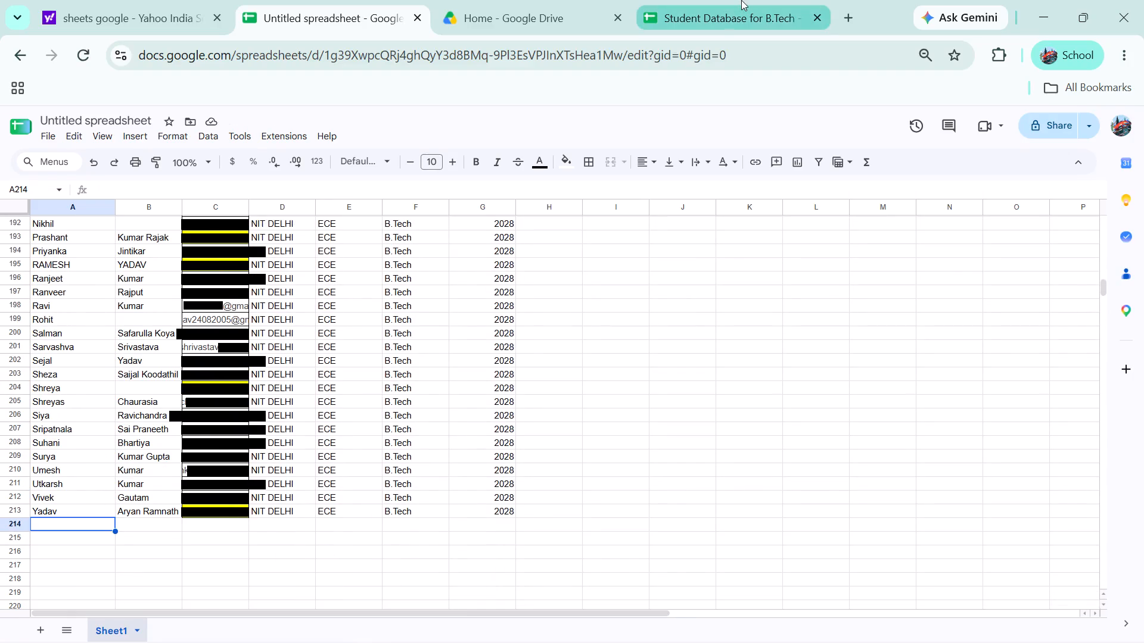
click(738, 1)
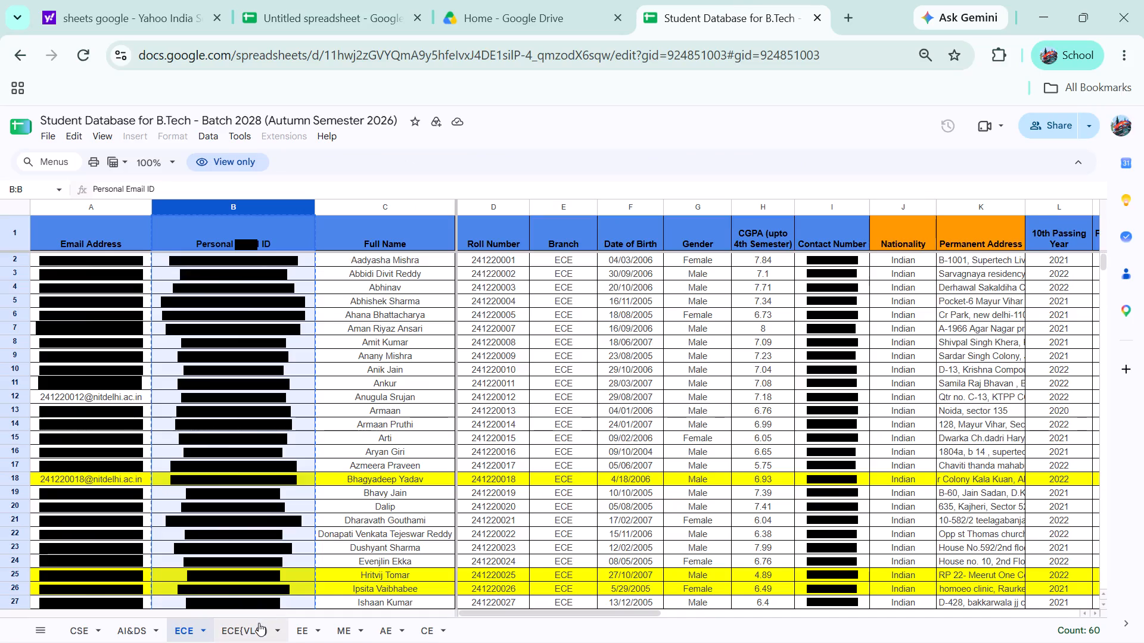
click(259, 623)
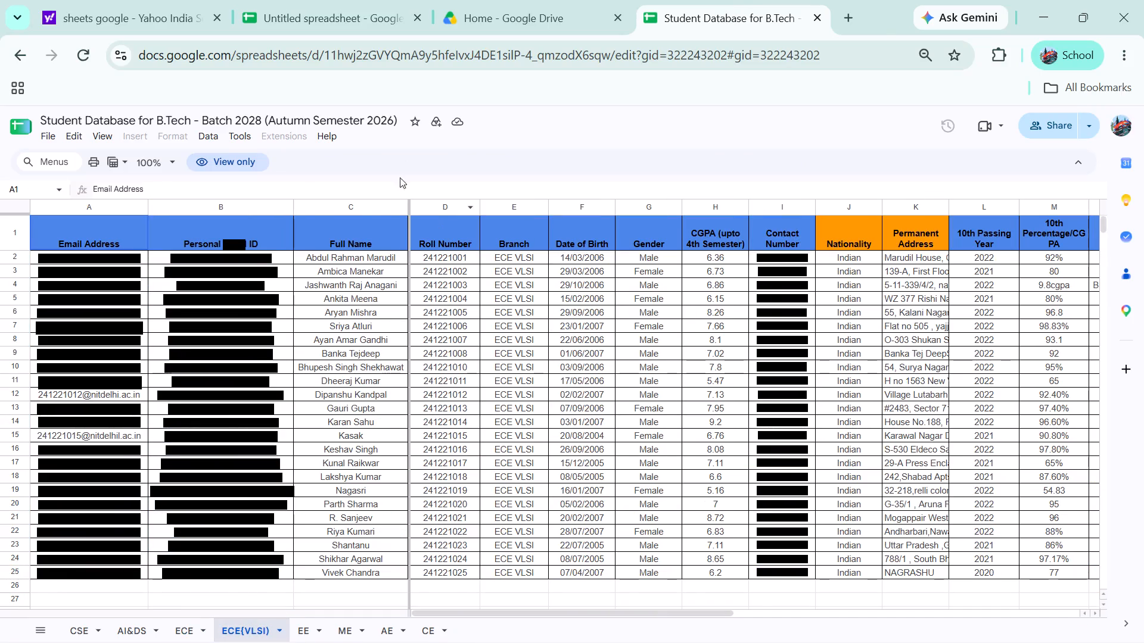
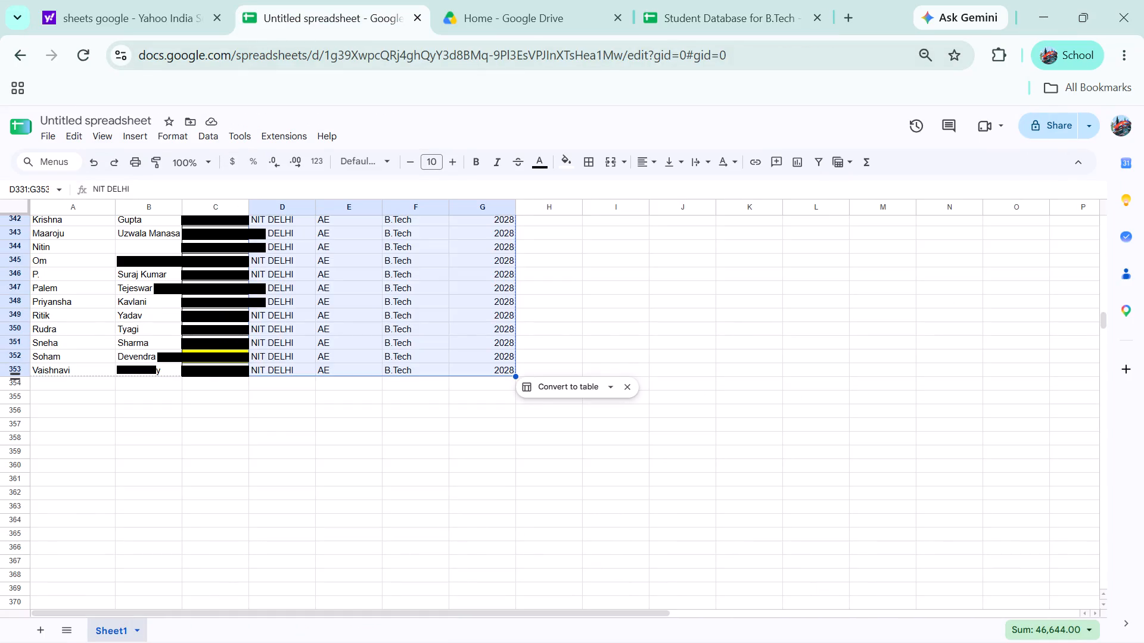
click(15, 383)
key(ctrl+v)
scroll(124, 386, down, 2)
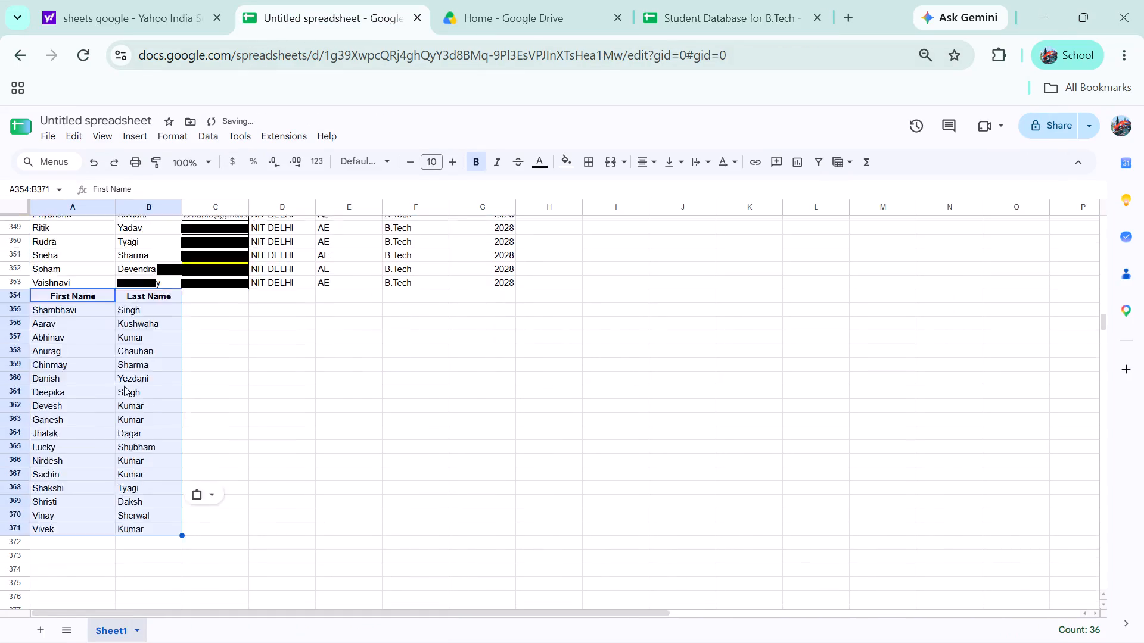
scroll(124, 386, down, 2)
scroll(124, 386, up, 4)
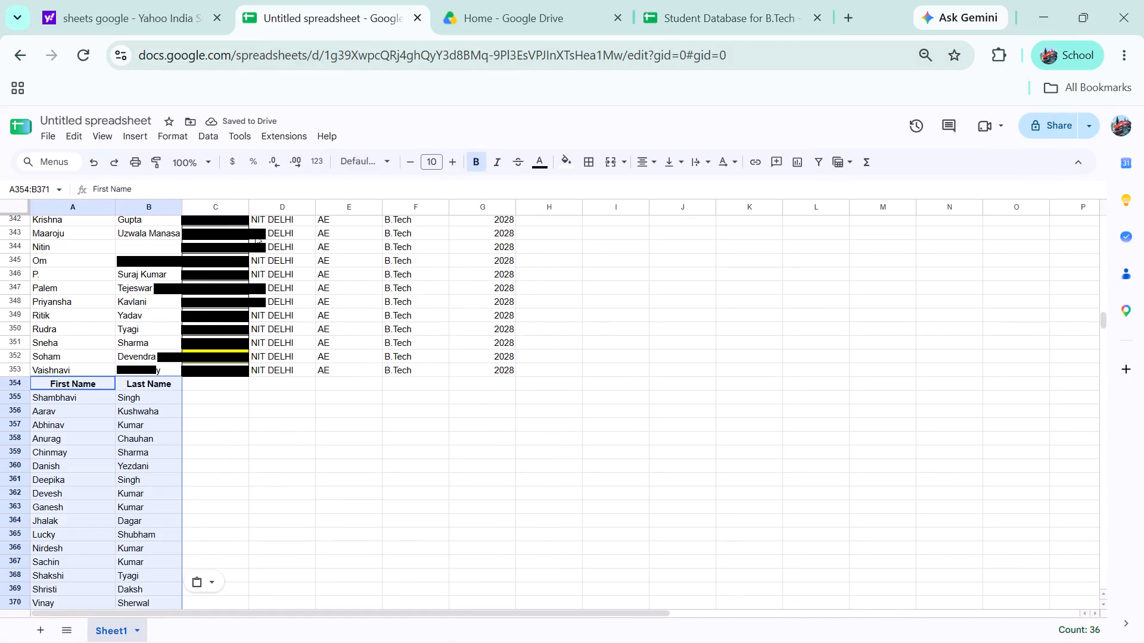
Copy the Personal Email ID column from the Student Database's CE sheet and paste it into the Untitled spreadsheet starting at C354.
click(708, 6)
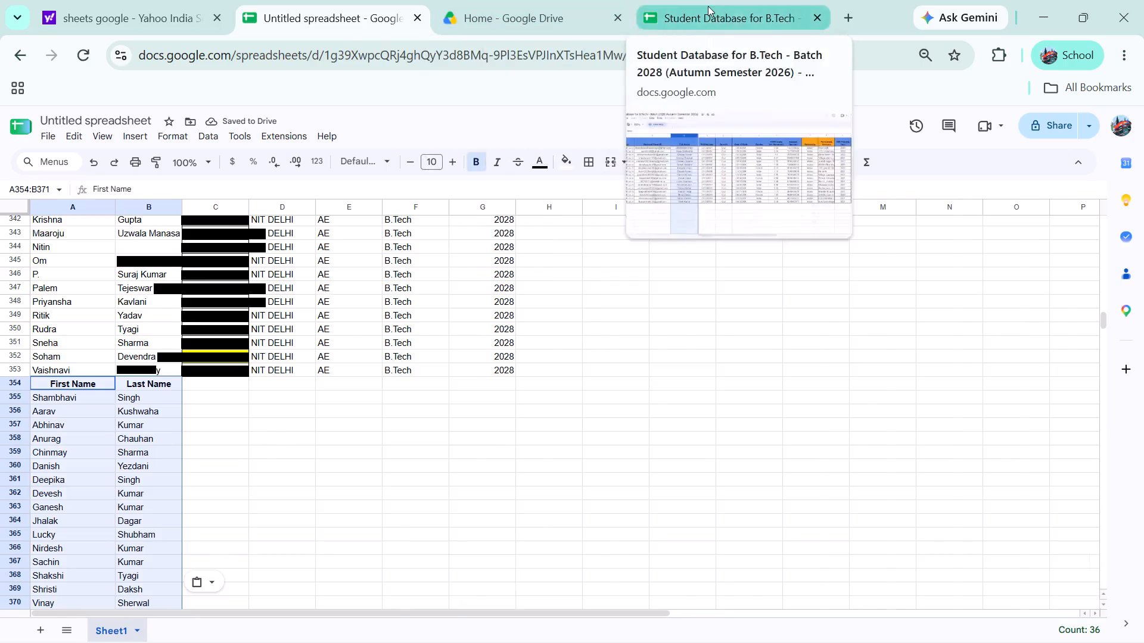
click(315, 492)
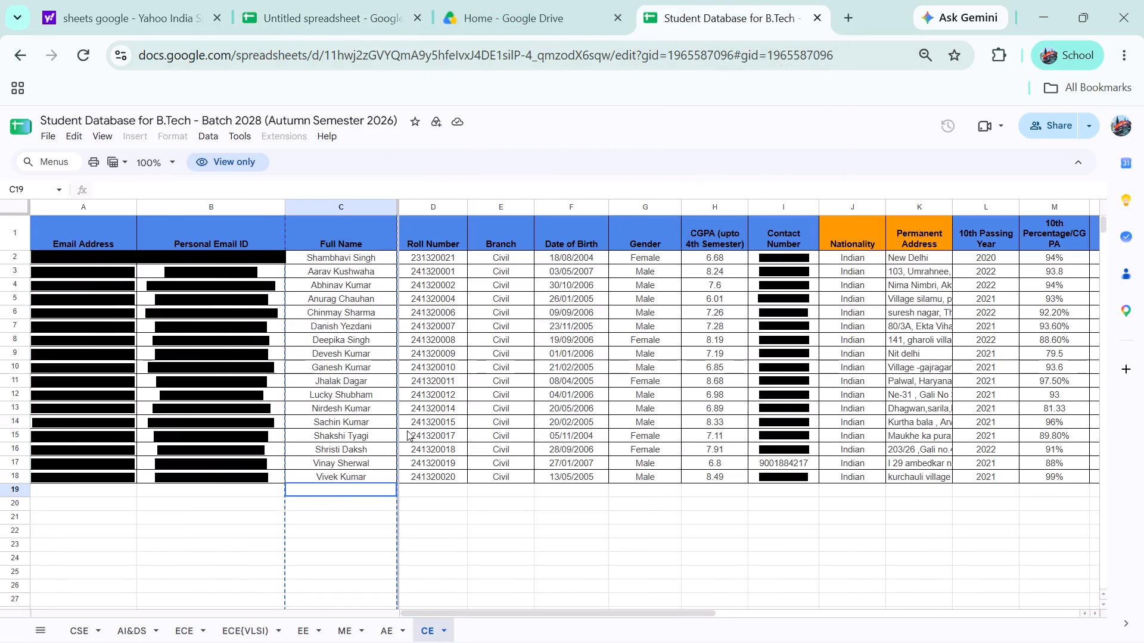
click(176, 199)
click(186, 208)
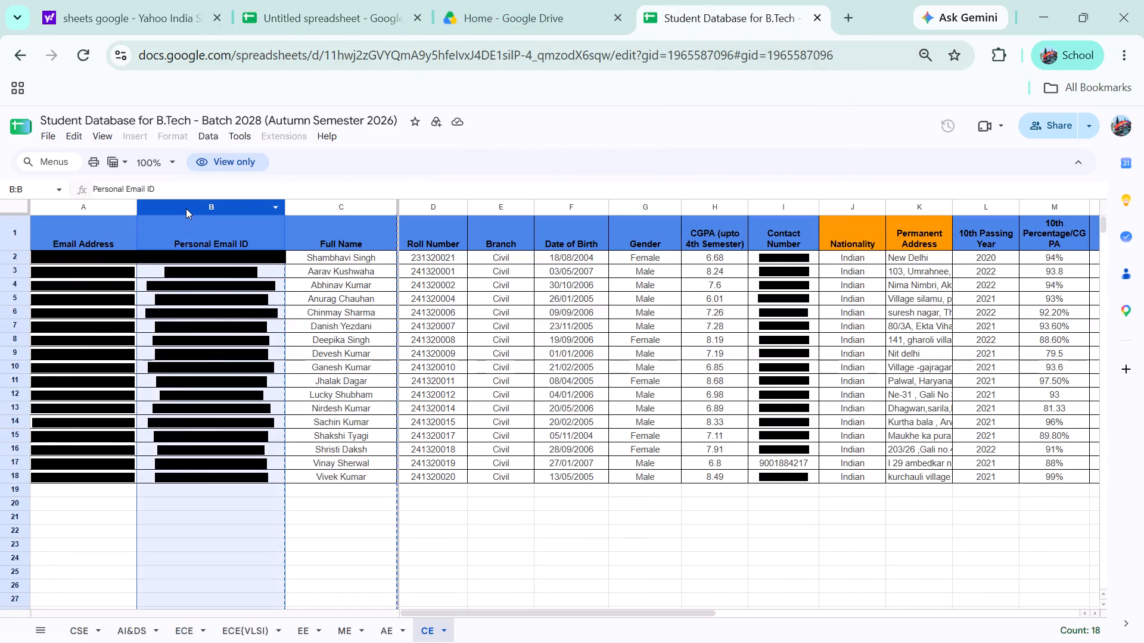
key(ctrl+c)
click(304, 0)
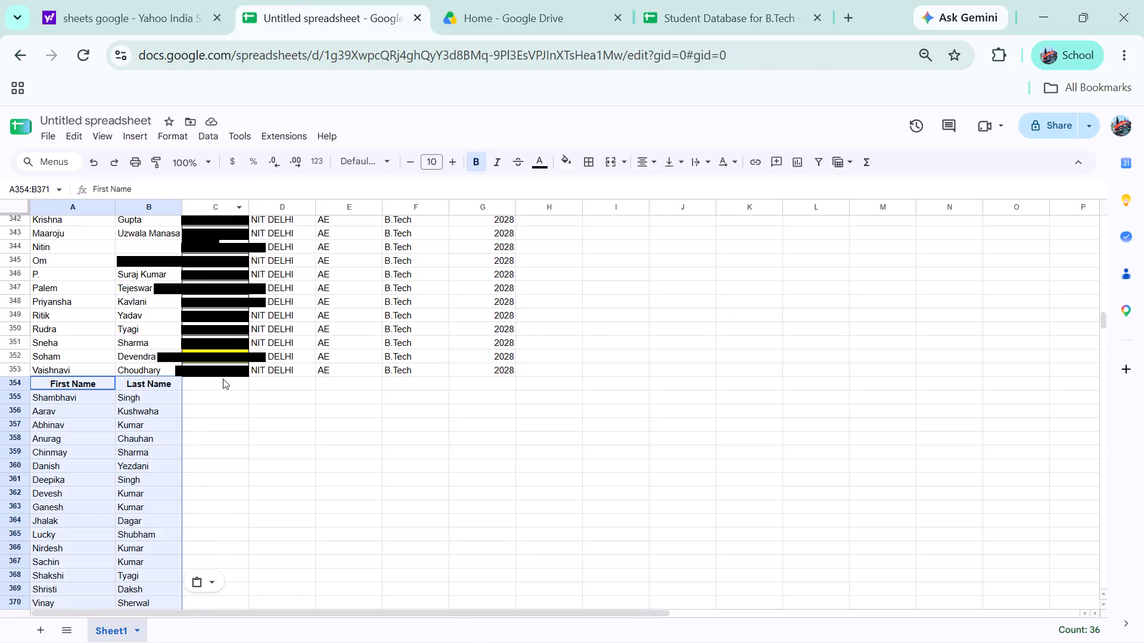
click(223, 379)
key(ctrl+v)
Fill D354:G354 of the CE block with NIT DELHI, CE, B.Tech and 2028.
click(268, 382)
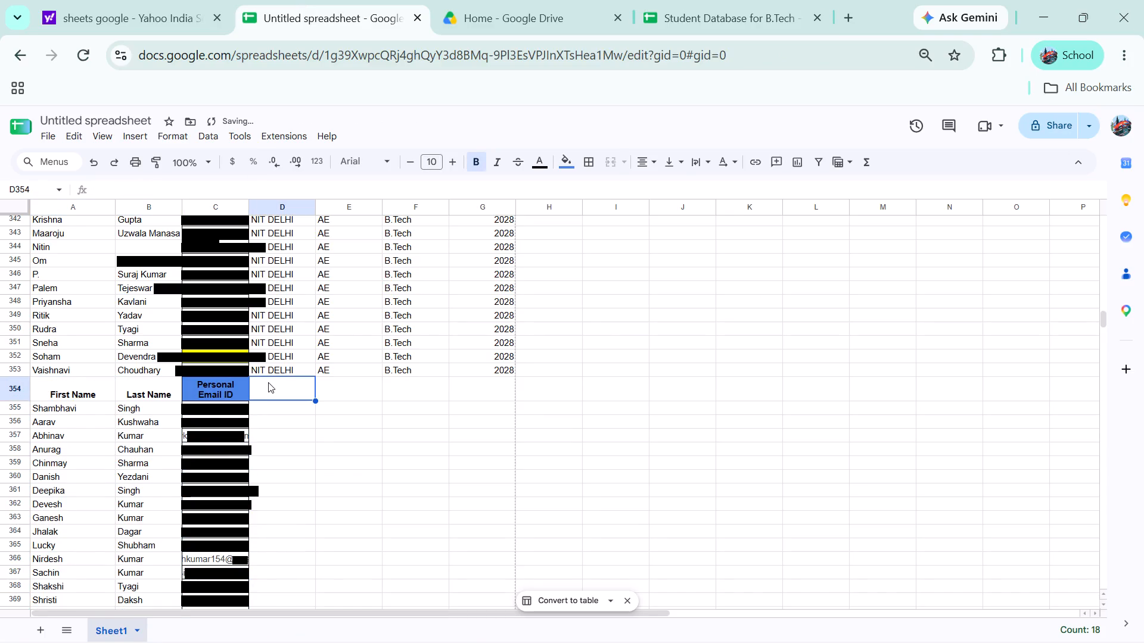
key(shift+n)
key(Return)
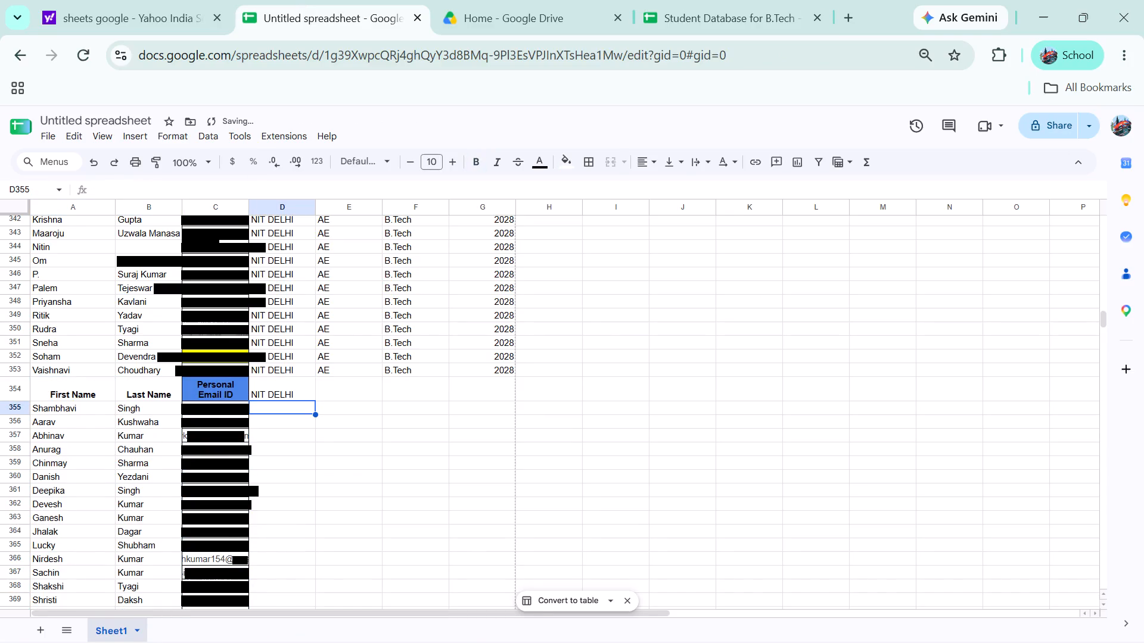
click(334, 395)
text(CE)
click(408, 388)
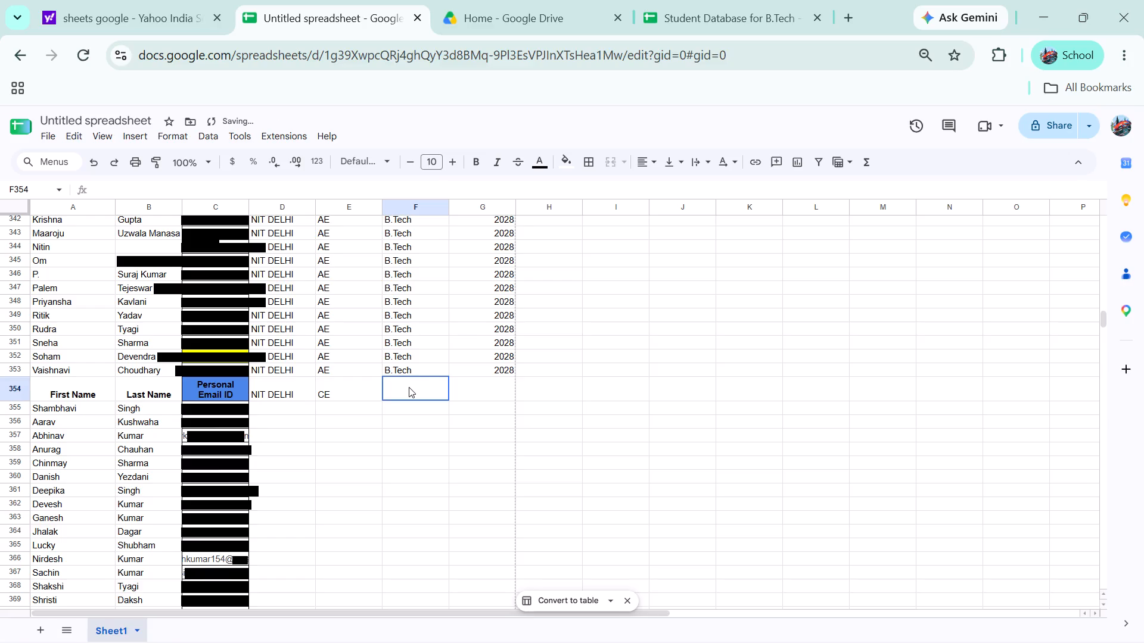
key(shift+b)
key(Return)
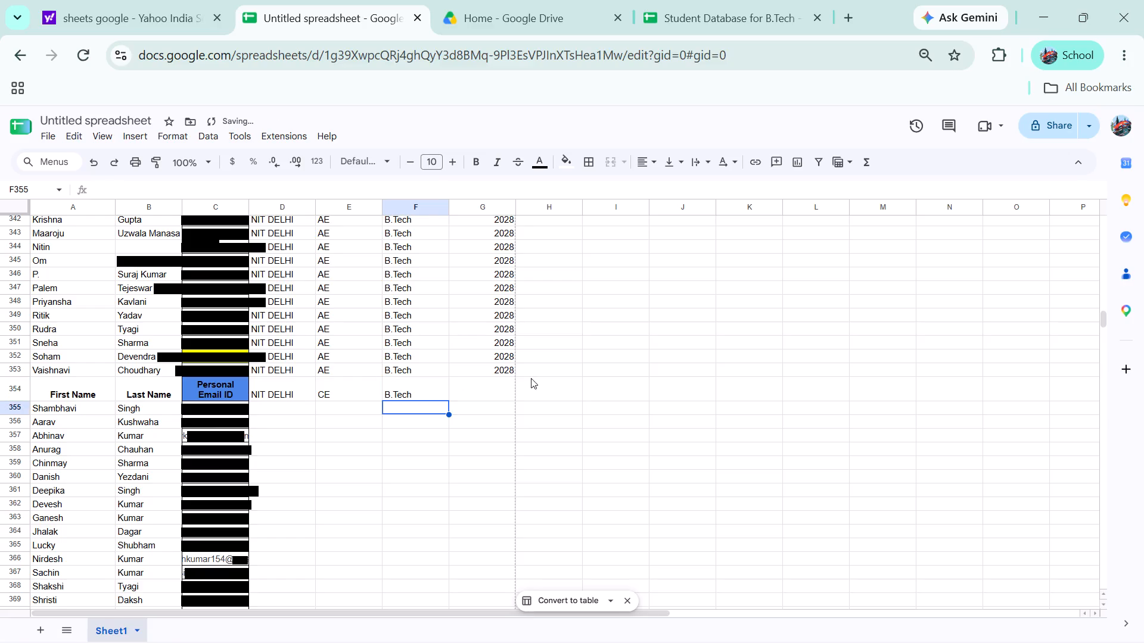
click(484, 394)
text(2028)
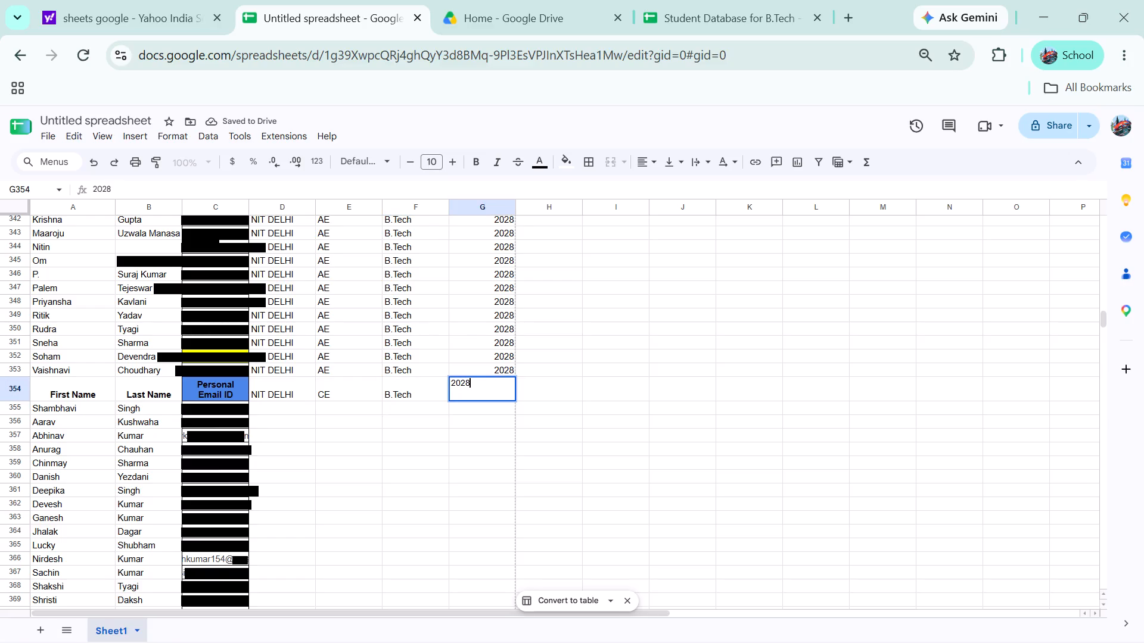
Fill the D354:G354 college, branch, degree and batch values down through row 371 for all CE students.
drag(294, 388, 490, 394)
drag(515, 401, 444, 532)
scroll(506, 573, down, 3)
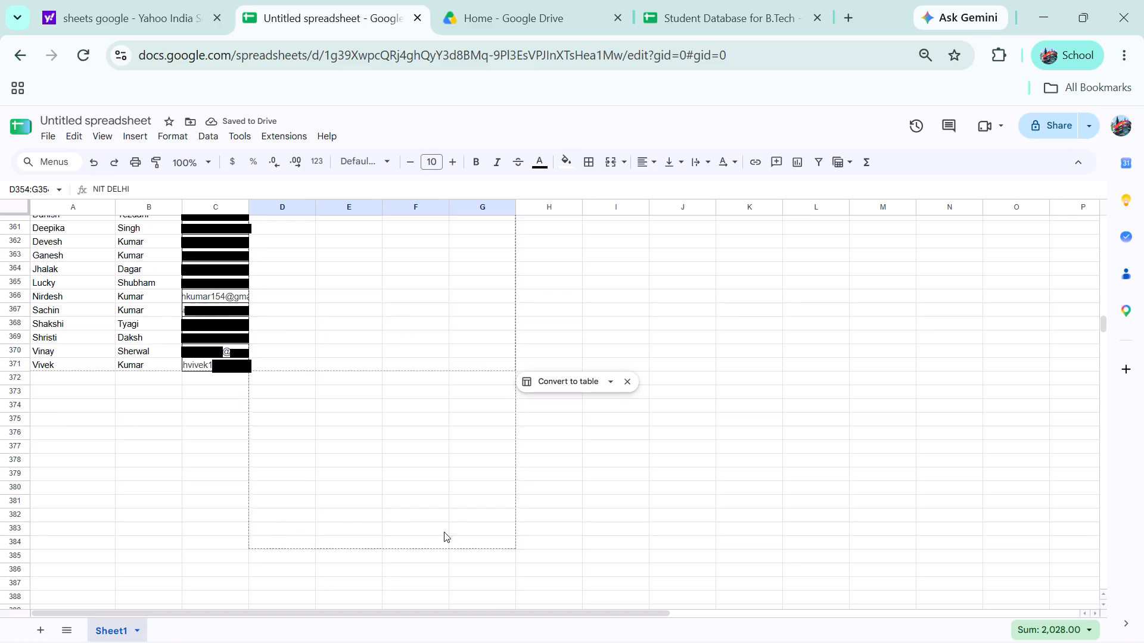
drag(444, 532, 431, 361)
click(396, 341)
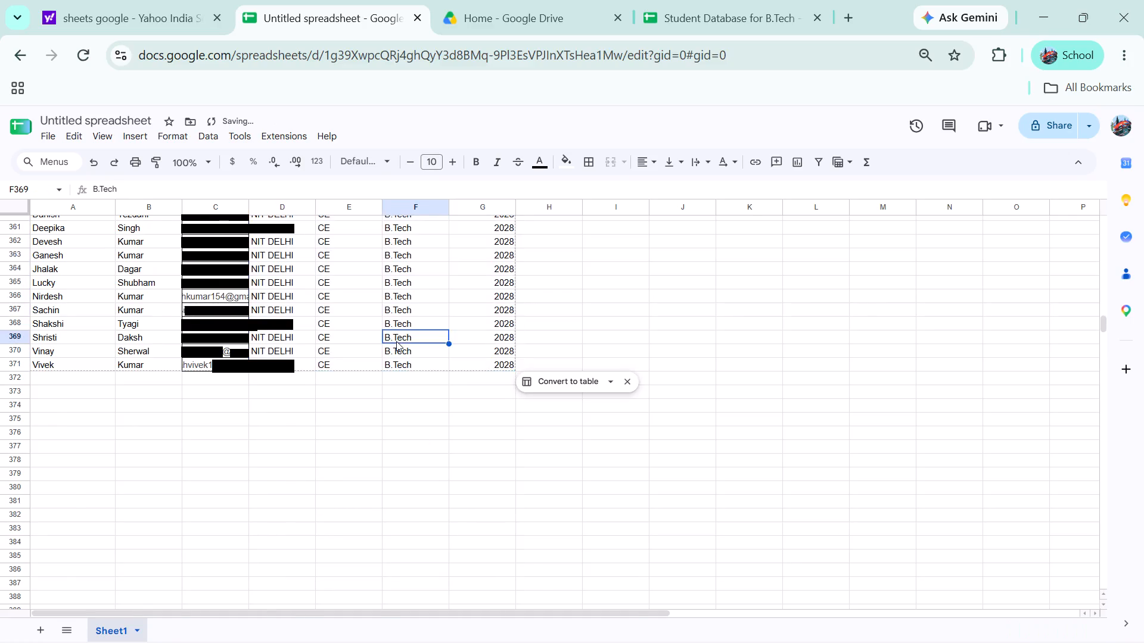
Set the fill colour of all student rows, A2:G371, to white.
scroll(396, 341, up, 20)
scroll(396, 341, up, 20)
scroll(396, 341, up, 2)
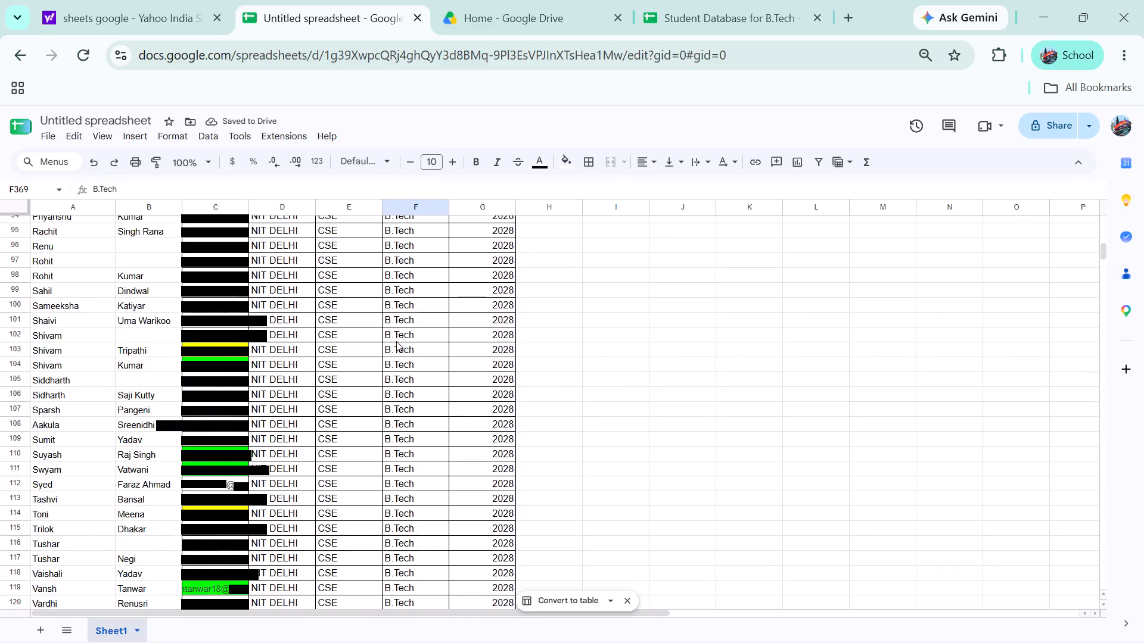
scroll(396, 341, up, 20)
scroll(396, 341, up, 8)
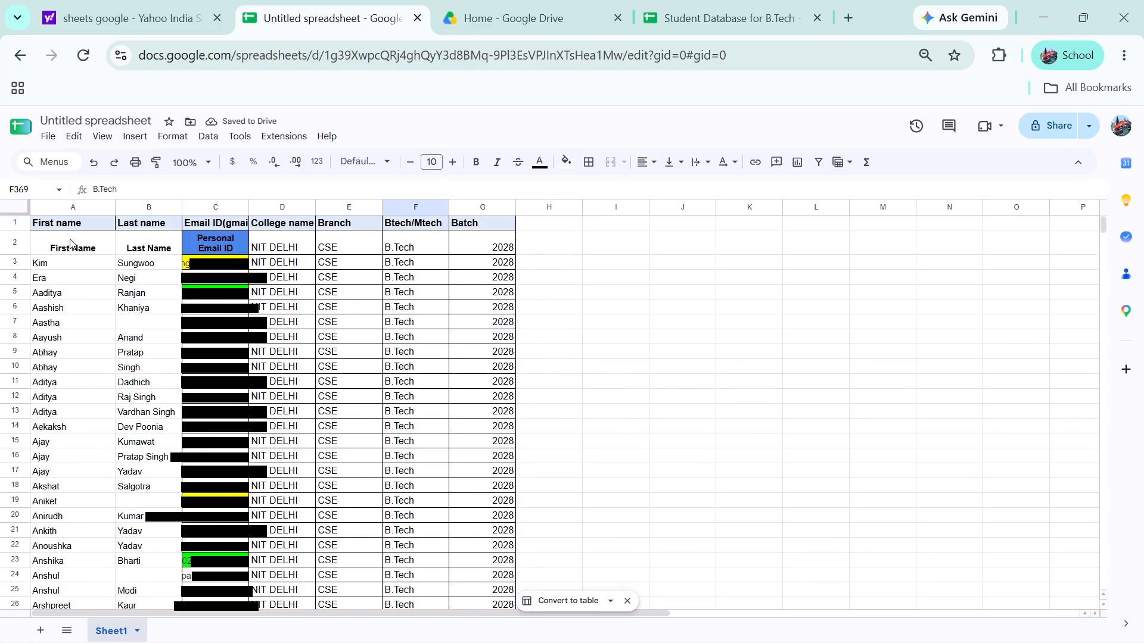
drag(70, 239, 261, 523)
drag(89, 302, 87, 295)
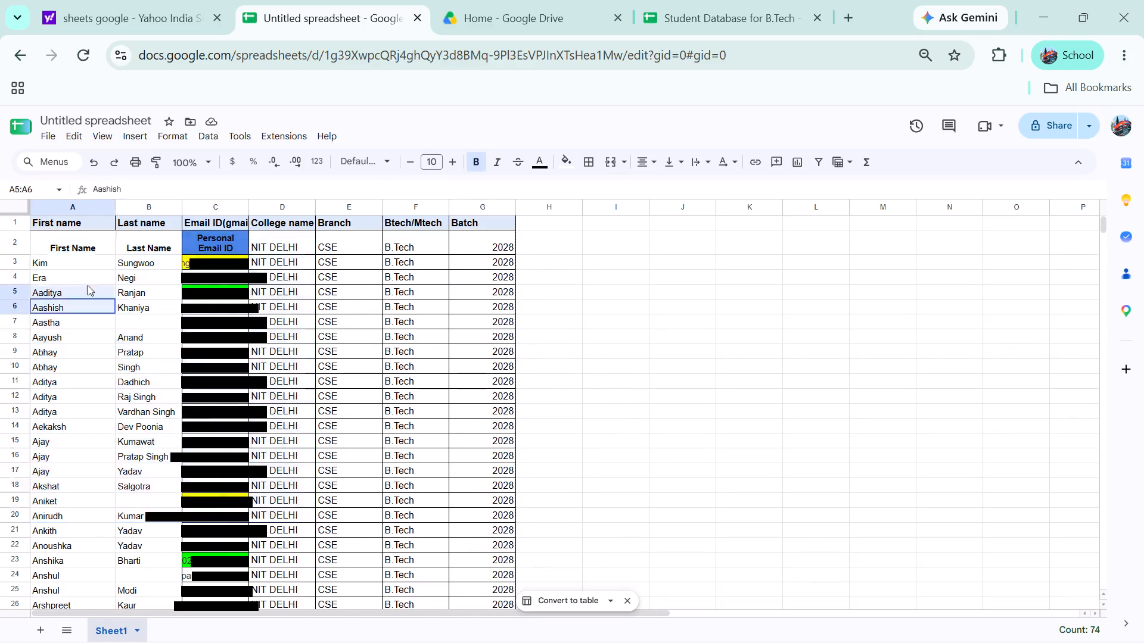
drag(87, 242, 487, 613)
scroll(487, 613, down, 5)
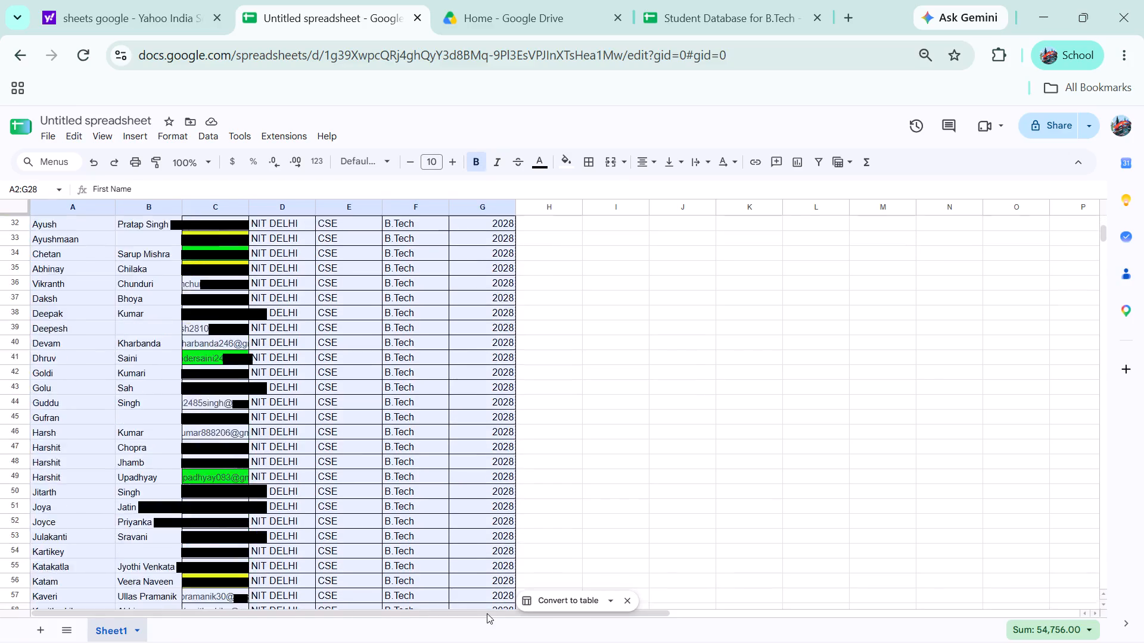
drag(487, 613, 444, 609)
scroll(433, 551, down, 5)
scroll(444, 609, down, 1)
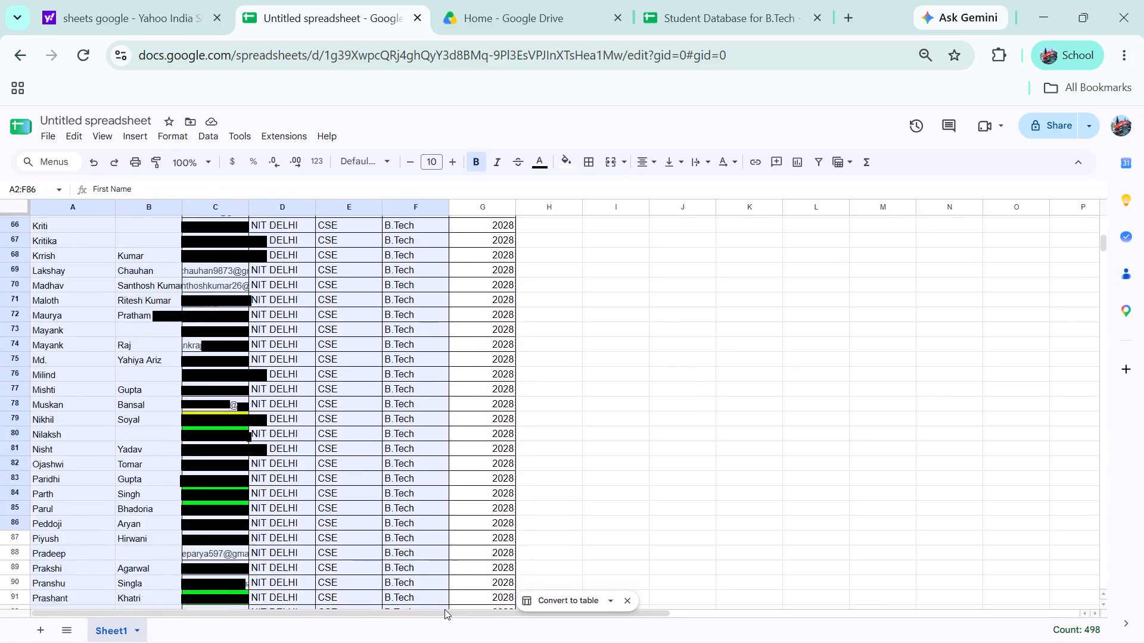
scroll(444, 609, down, 1)
drag(444, 609, 394, 365)
scroll(394, 352, up, 15)
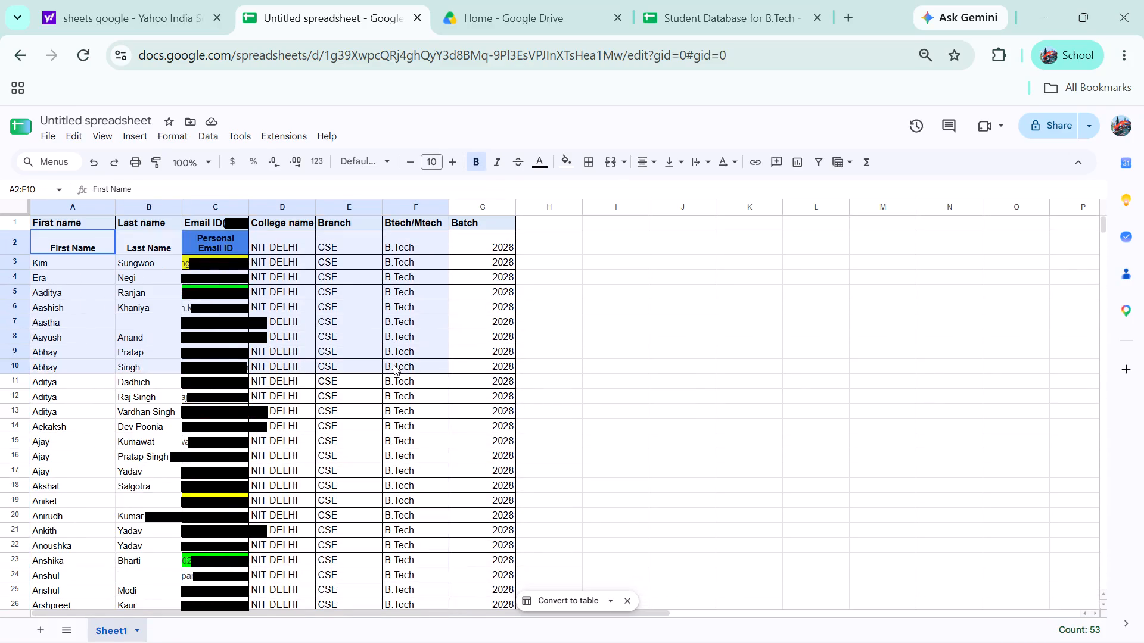
drag(394, 365, 456, 520)
scroll(396, 381, down, 13)
scroll(456, 520, down, 4)
scroll(456, 520, down, 20)
scroll(456, 520, down, 1)
scroll(456, 520, down, 20)
scroll(456, 520, down, 1)
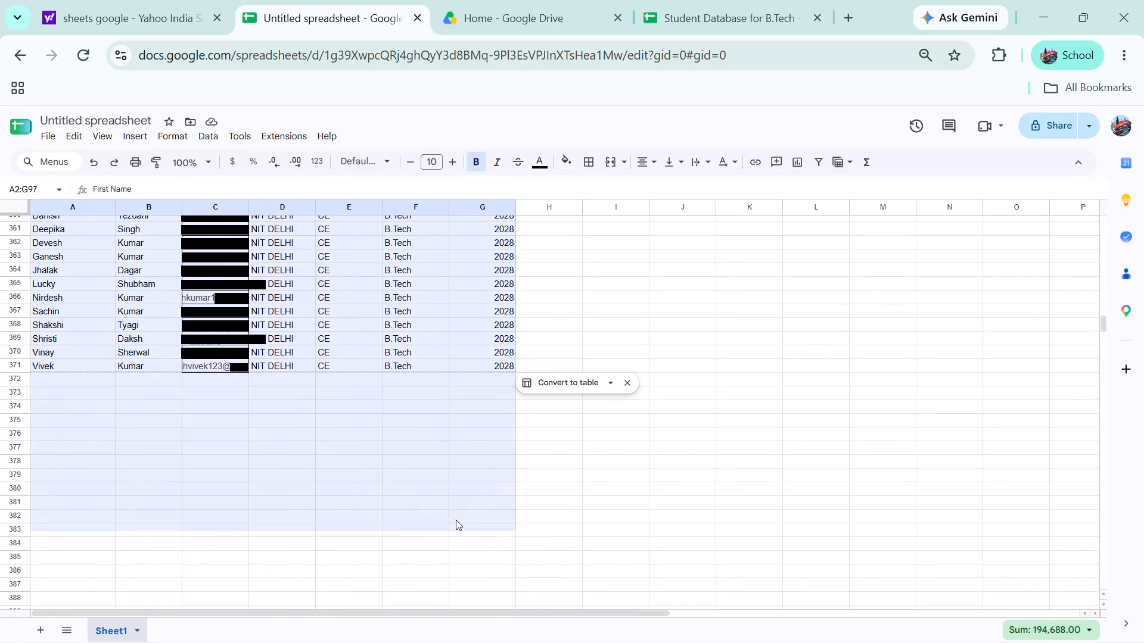
drag(456, 520, 496, 371)
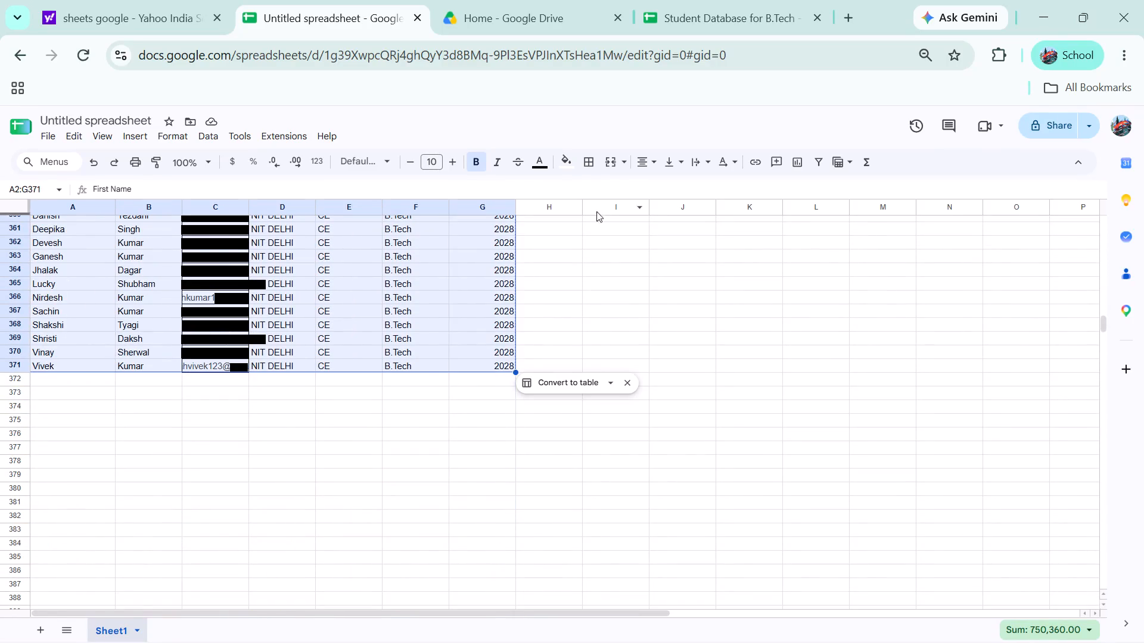
click(559, 171)
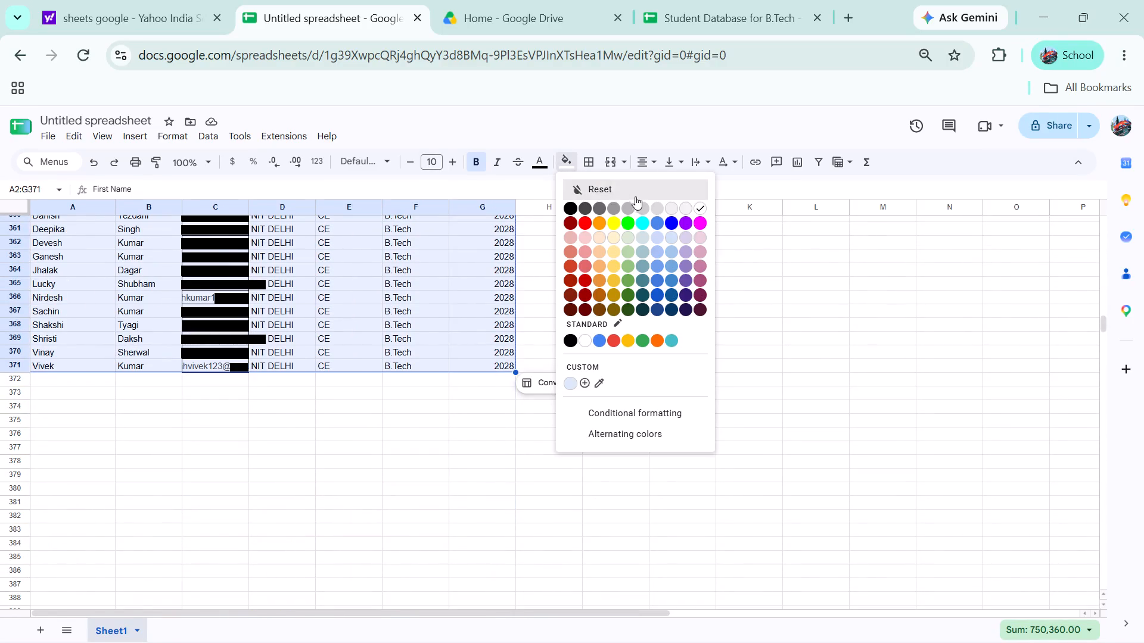
click(695, 204)
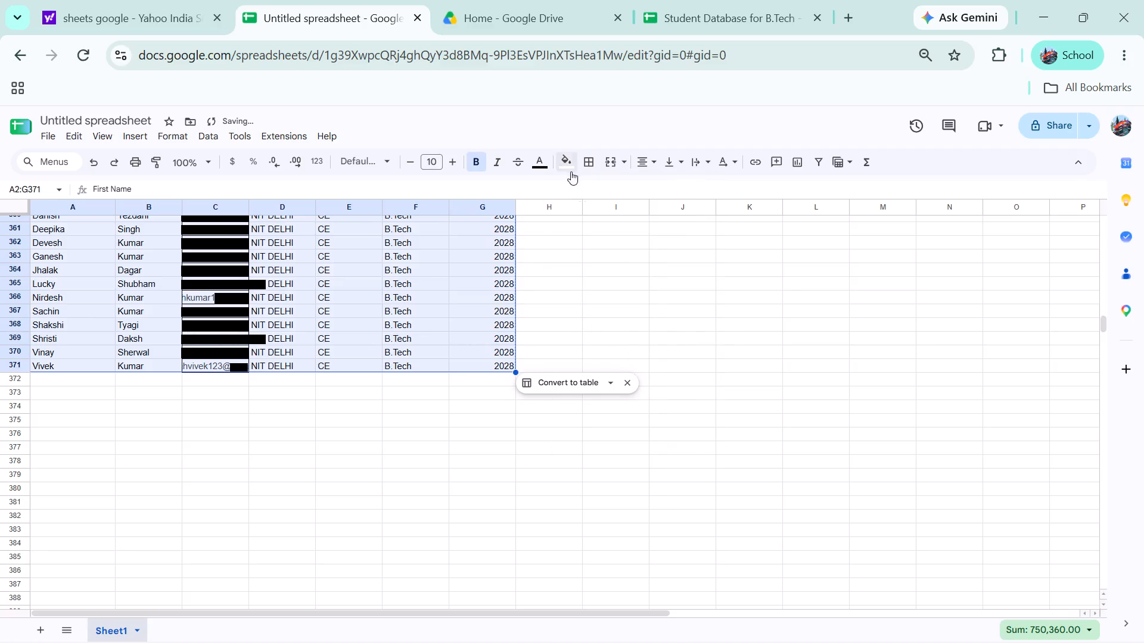
Apply all borders to the student data range A2:G371.
click(586, 157)
click(596, 187)
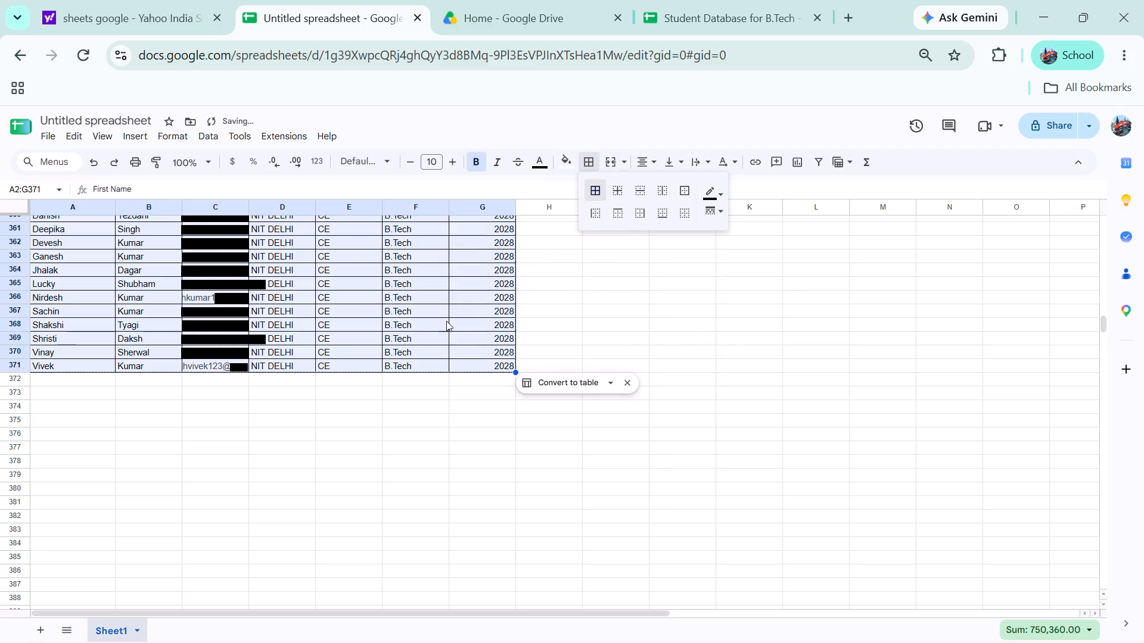
scroll(458, 295, up, 4)
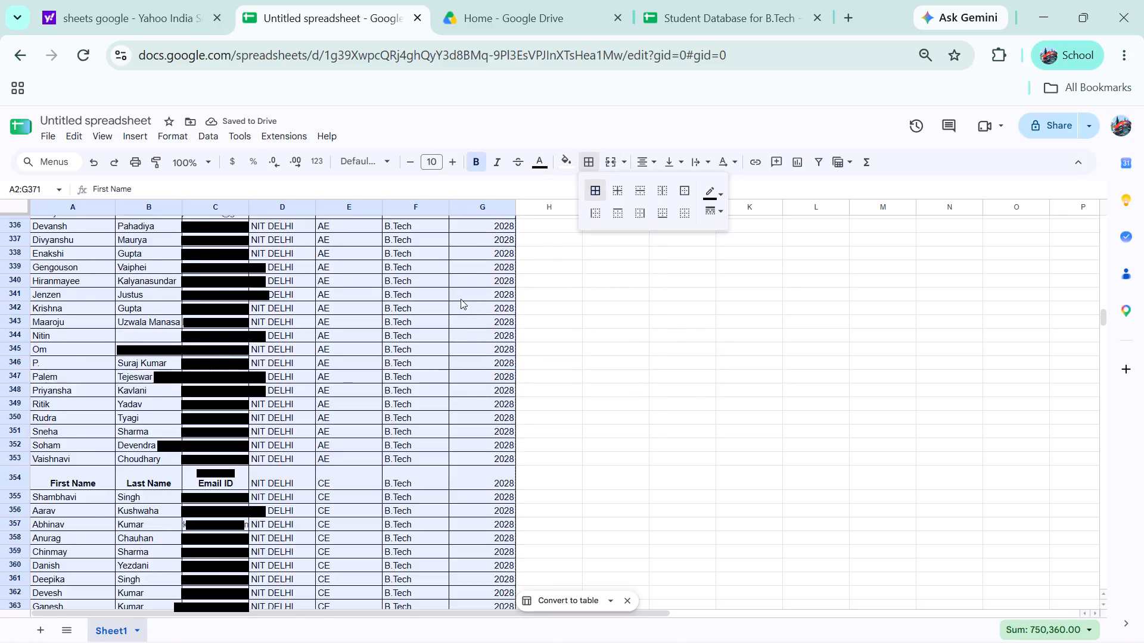
scroll(462, 299, up, 5)
scroll(465, 299, up, 16)
scroll(439, 336, up, 7)
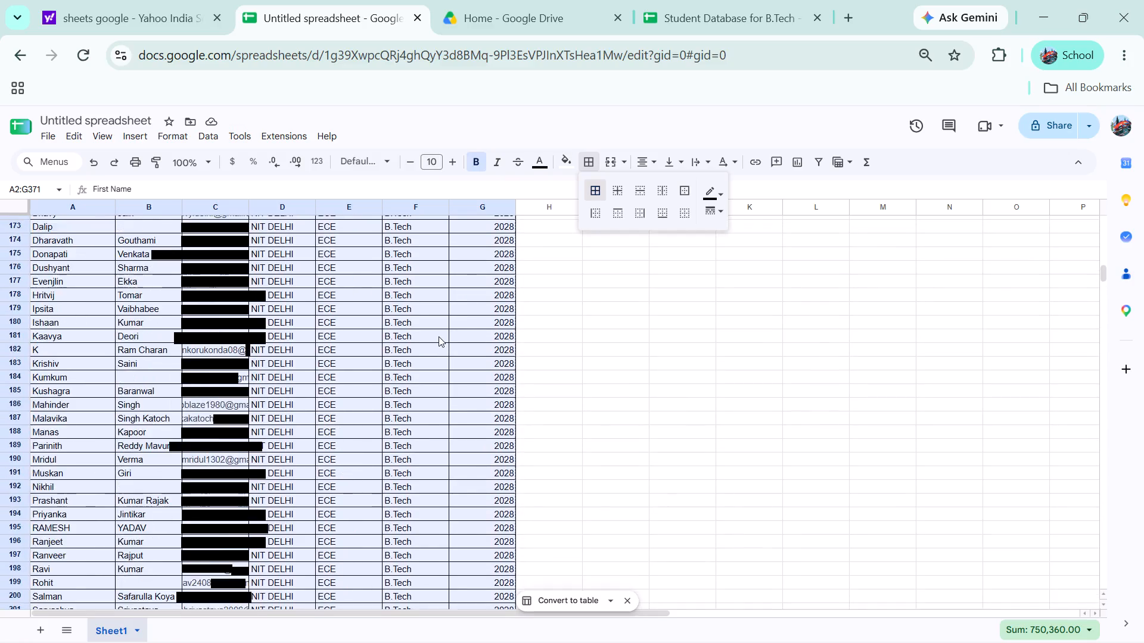
scroll(439, 336, up, 4)
scroll(416, 363, up, 20)
scroll(416, 363, up, 8)
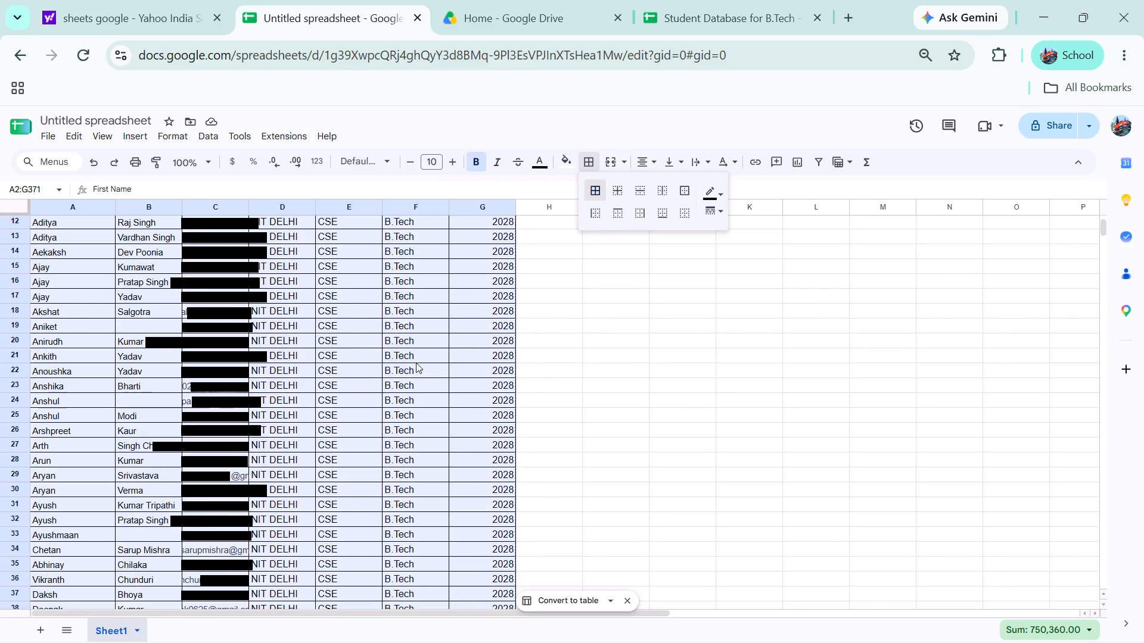
scroll(416, 363, up, 6)
click(363, 360)
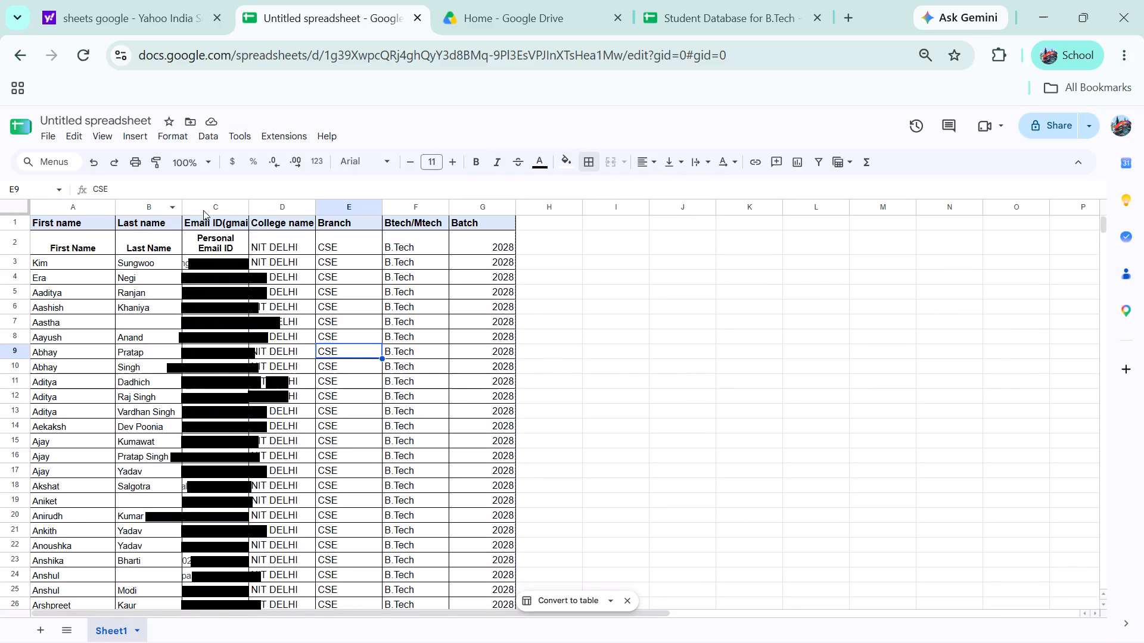
Widen the Email ID column C so the addresses fit better.
drag(248, 208, 266, 211)
drag(266, 211, 285, 216)
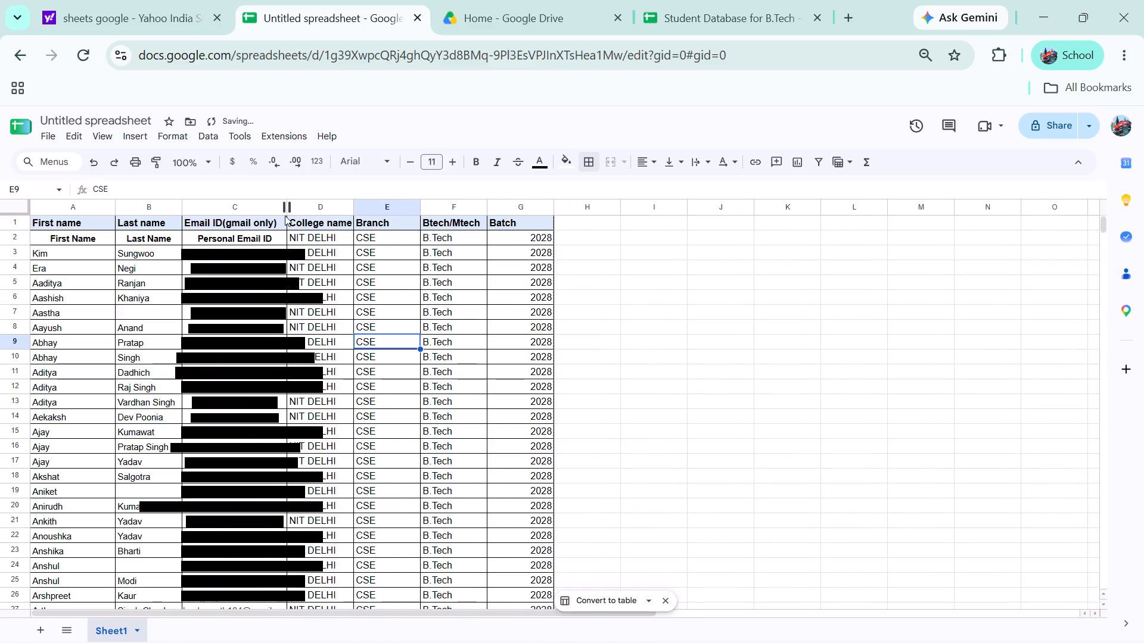
drag(288, 212, 297, 212)
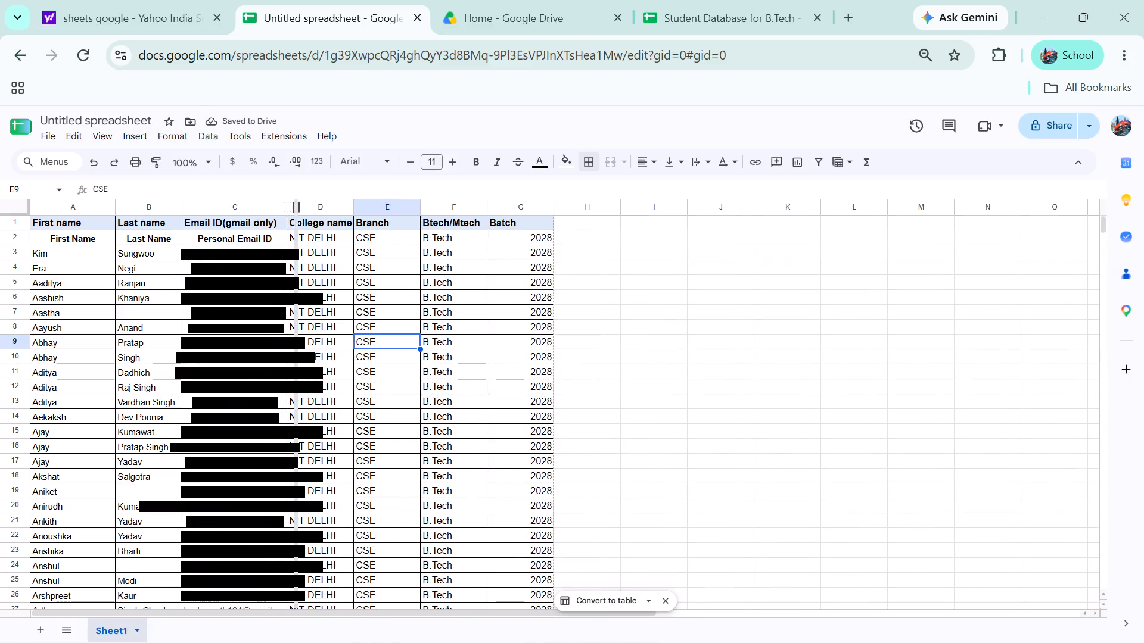
drag(297, 212, 302, 212)
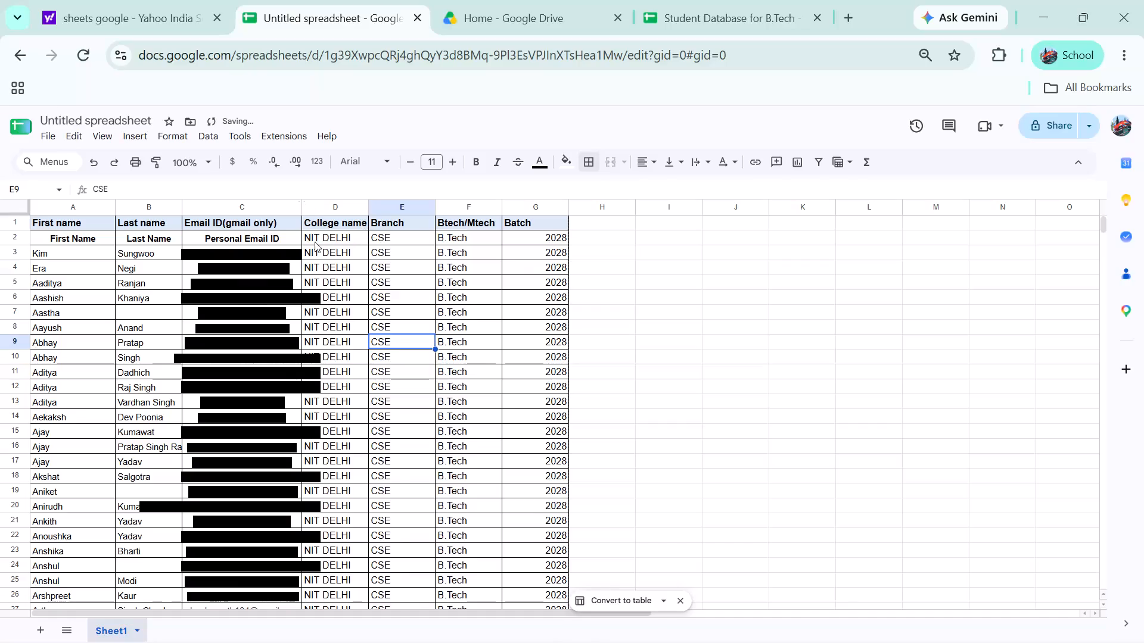
Centre-align the contents of the entire sheet horizontally.
click(17, 210)
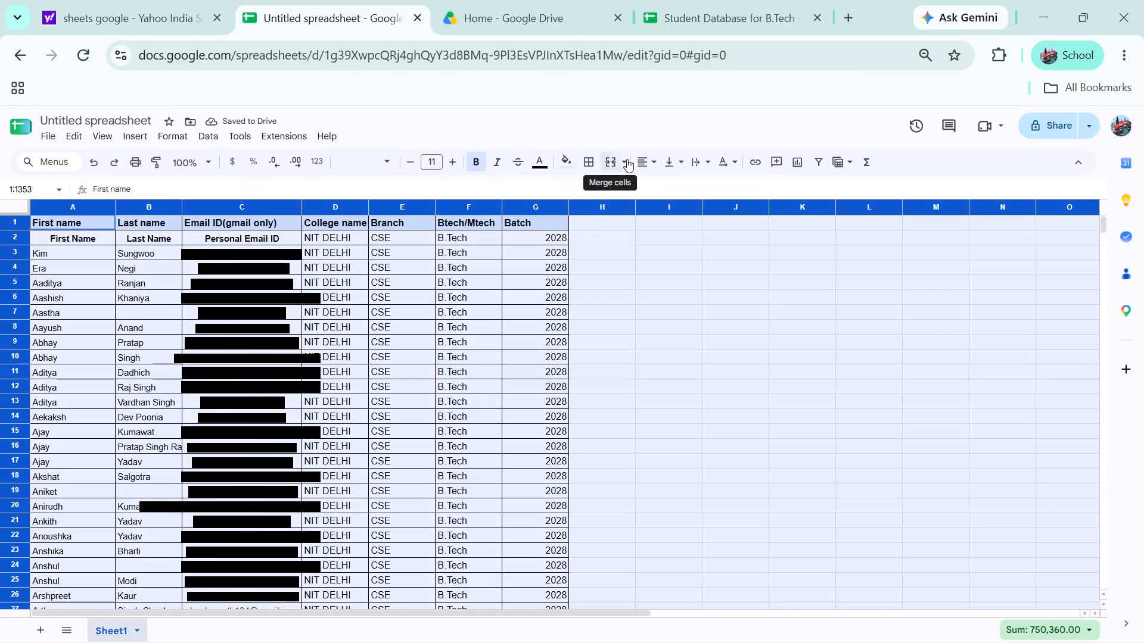
click(642, 162)
click(665, 184)
click(474, 330)
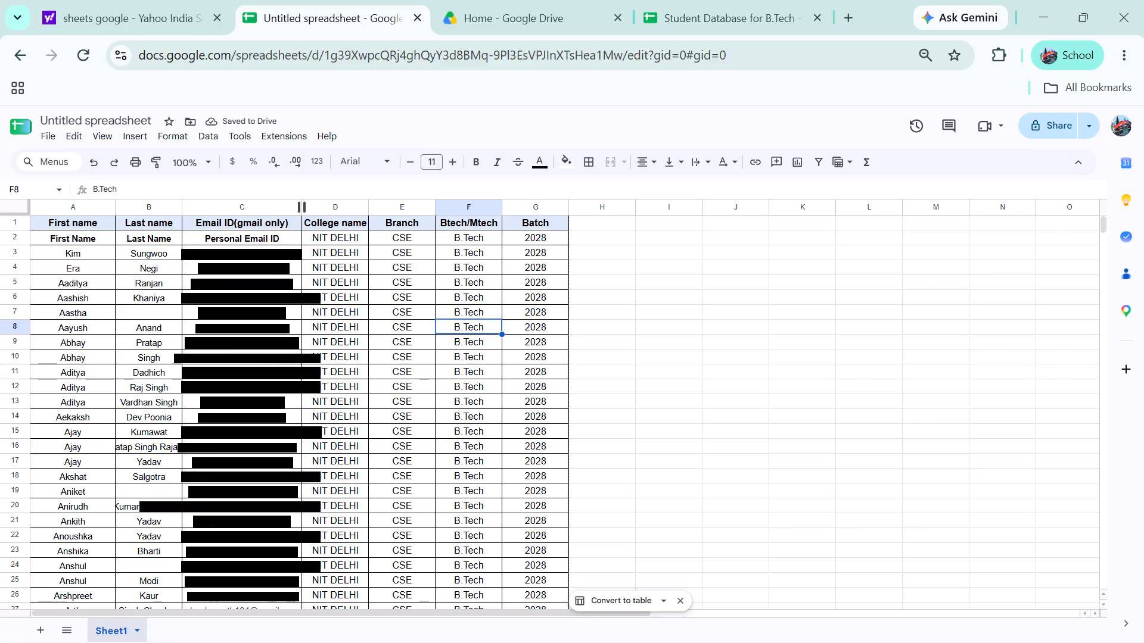
Widen the Email ID column C a little more to fit the centred addresses.
drag(300, 207, 316, 207)
click(867, 348)
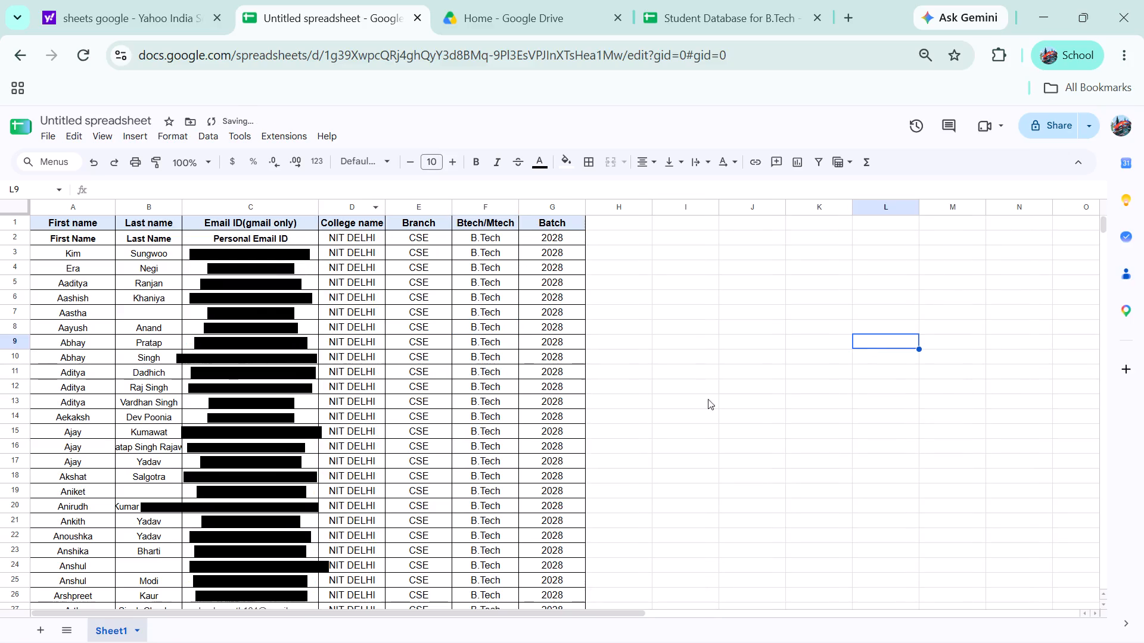
Delete row 2, the repeated First Name / Last Name / Personal Email ID header above the CSE students.
click(15, 235)
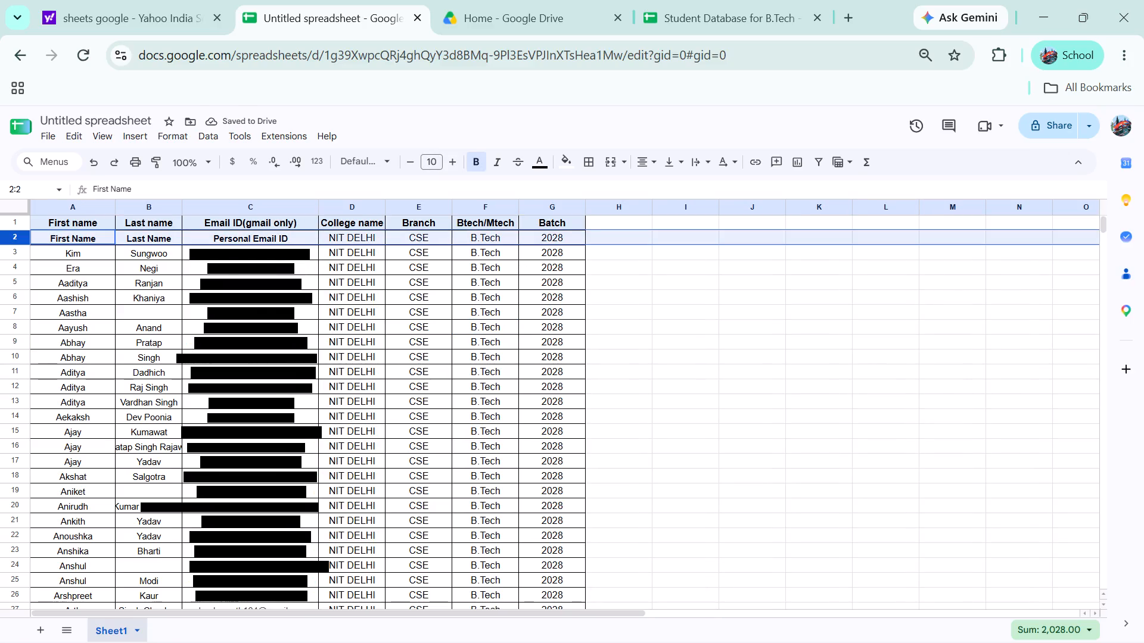
right_click(14, 238)
click(63, 385)
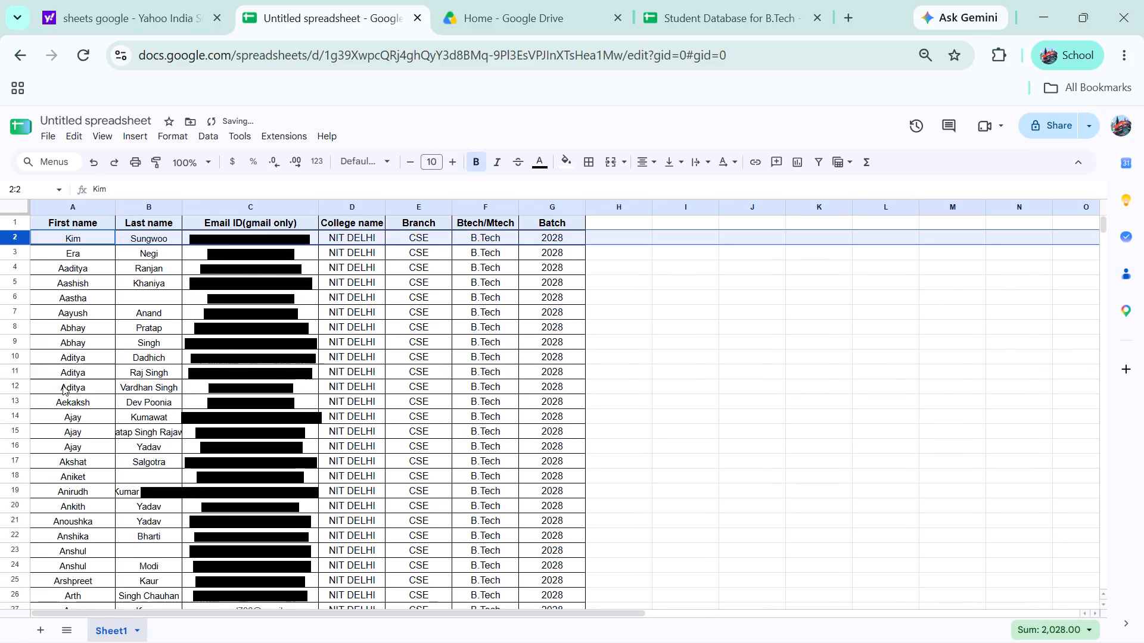
Delete the repeated header row 131 at the start of the AIDS block.
scroll(151, 349, down, 15)
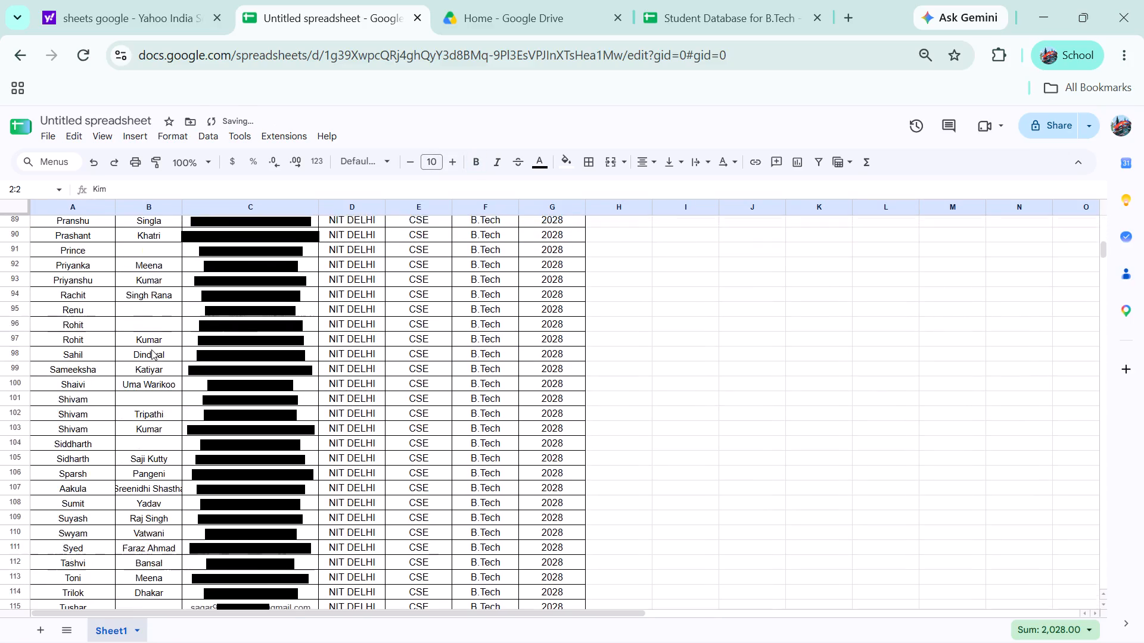
scroll(151, 349, down, 5)
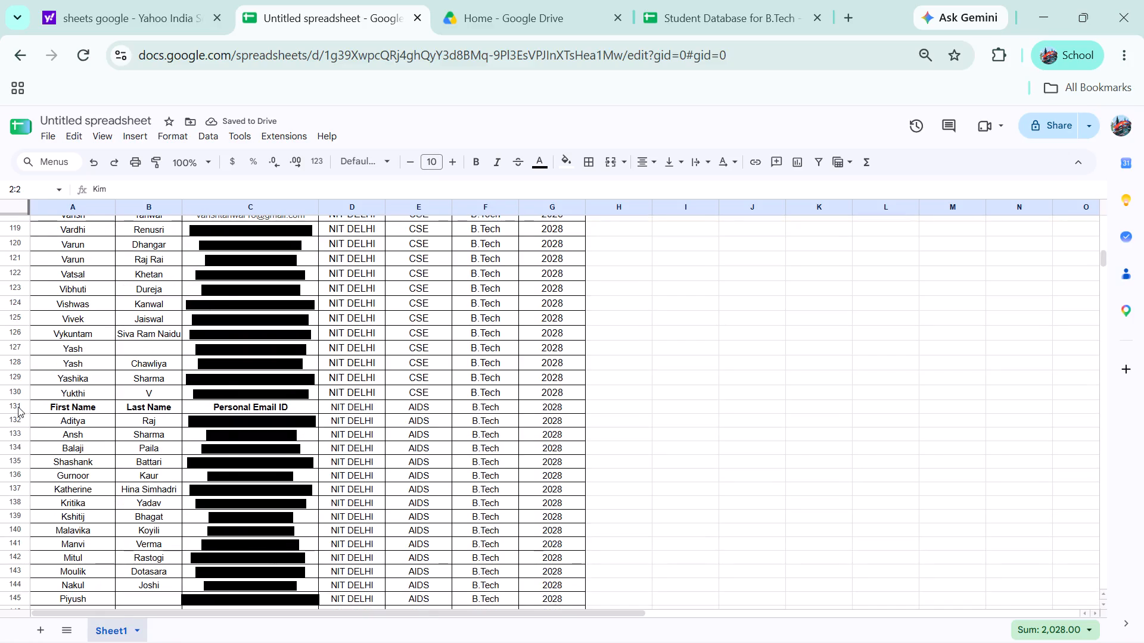
click(18, 407)
right_click(18, 407)
click(61, 442)
Delete the repeated header row 152 at the start of the ECE block.
scroll(145, 415, down, 2)
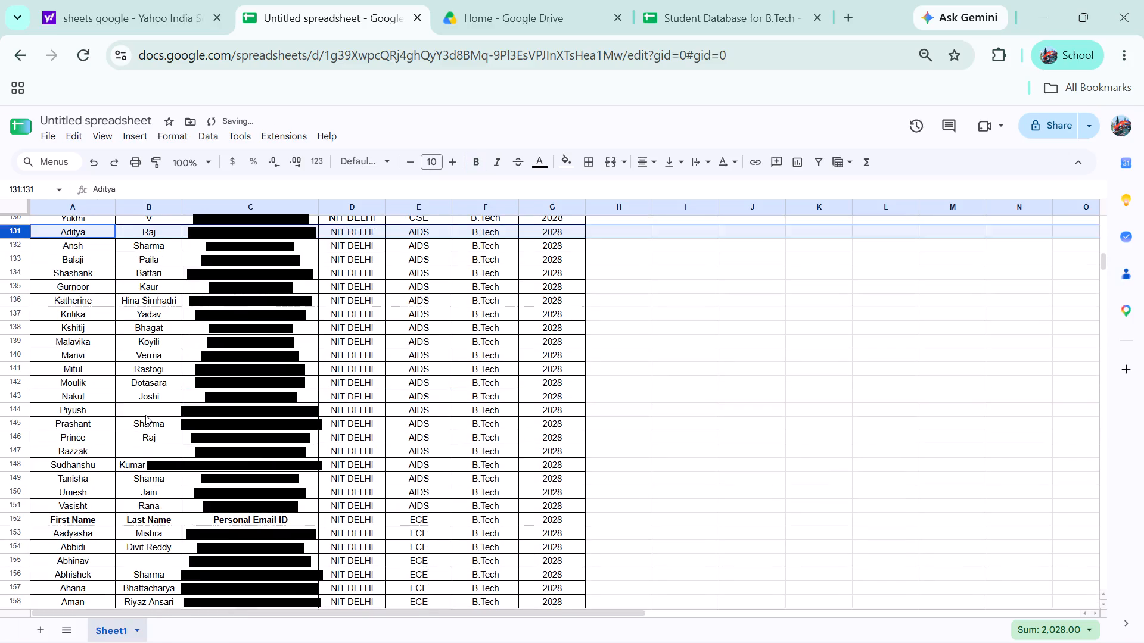
scroll(145, 415, down, 2)
click(17, 344)
right_click(17, 344)
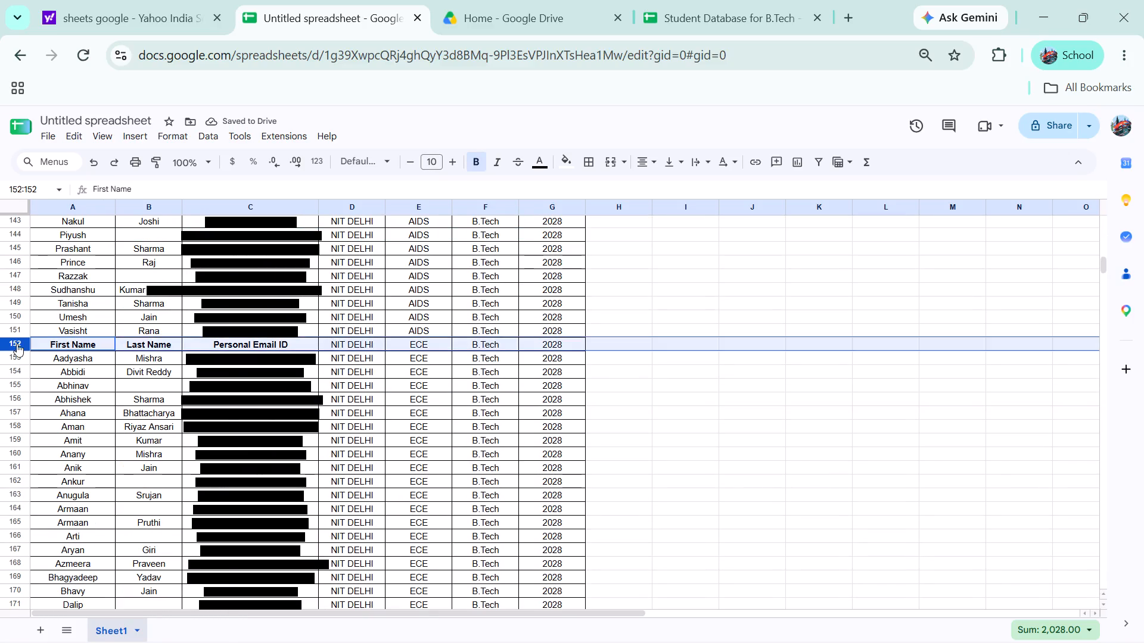
click(60, 444)
Delete the repeated header row 211 at the start of the ECE VLSI block.
scroll(88, 414, down, 2)
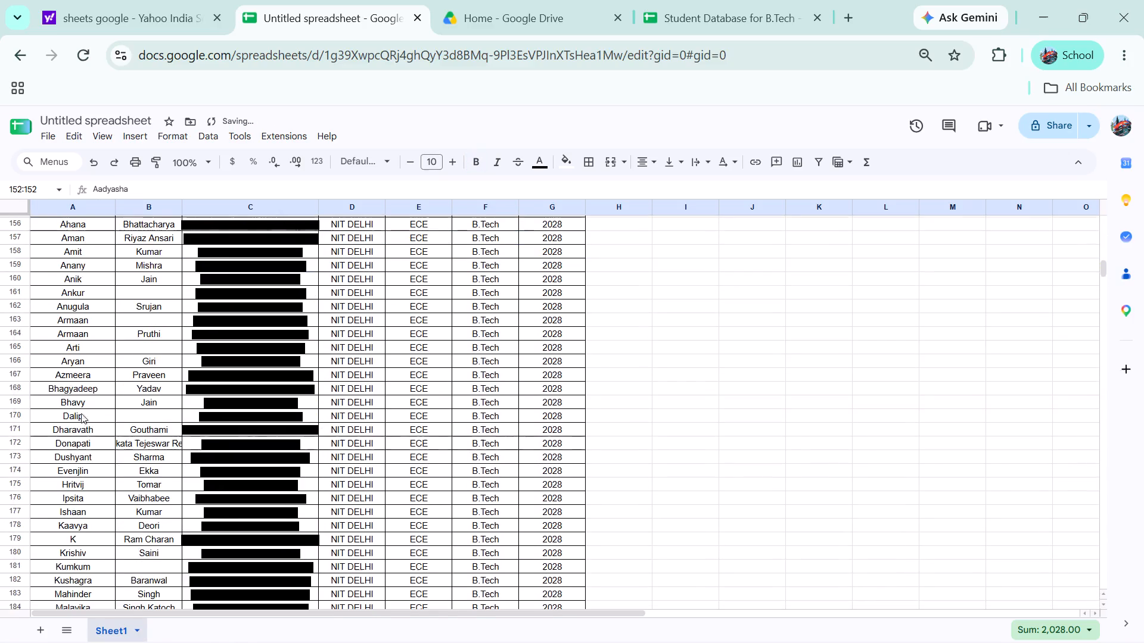
scroll(66, 415, down, 6)
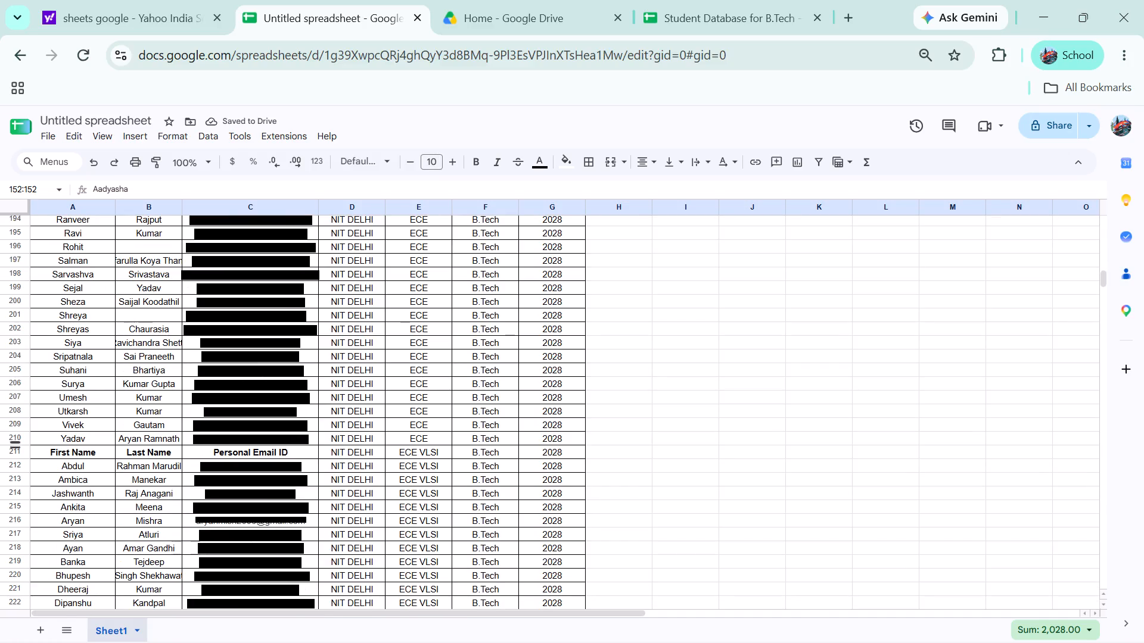
click(10, 450)
right_click(10, 450)
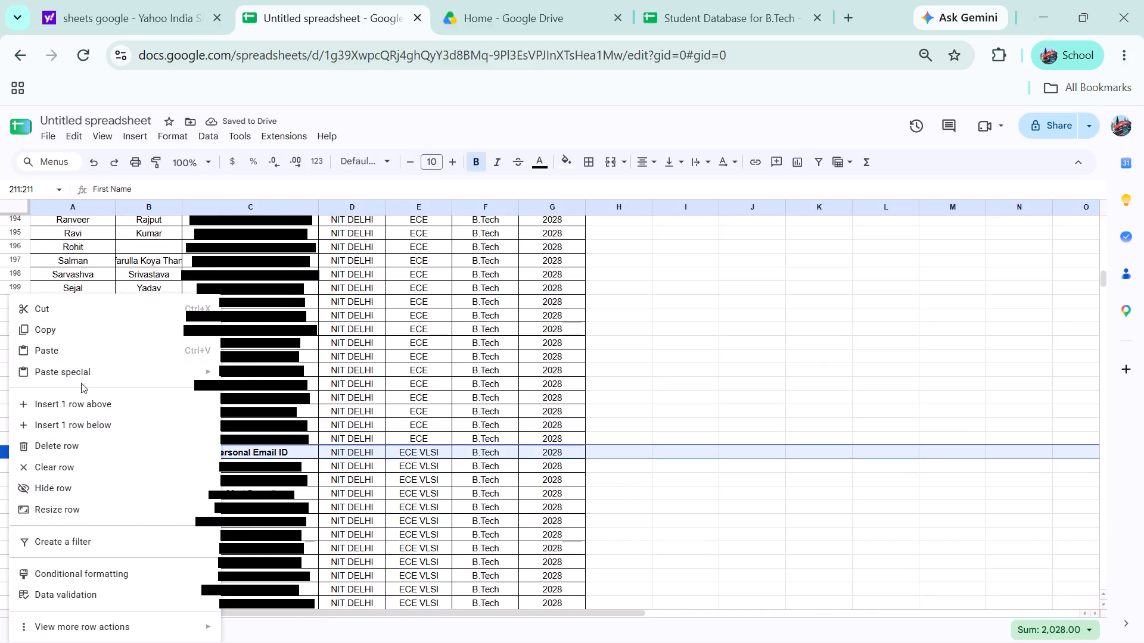
click(57, 447)
Delete the repeated header row 235 at the start of the EE block.
scroll(113, 405, down, 3)
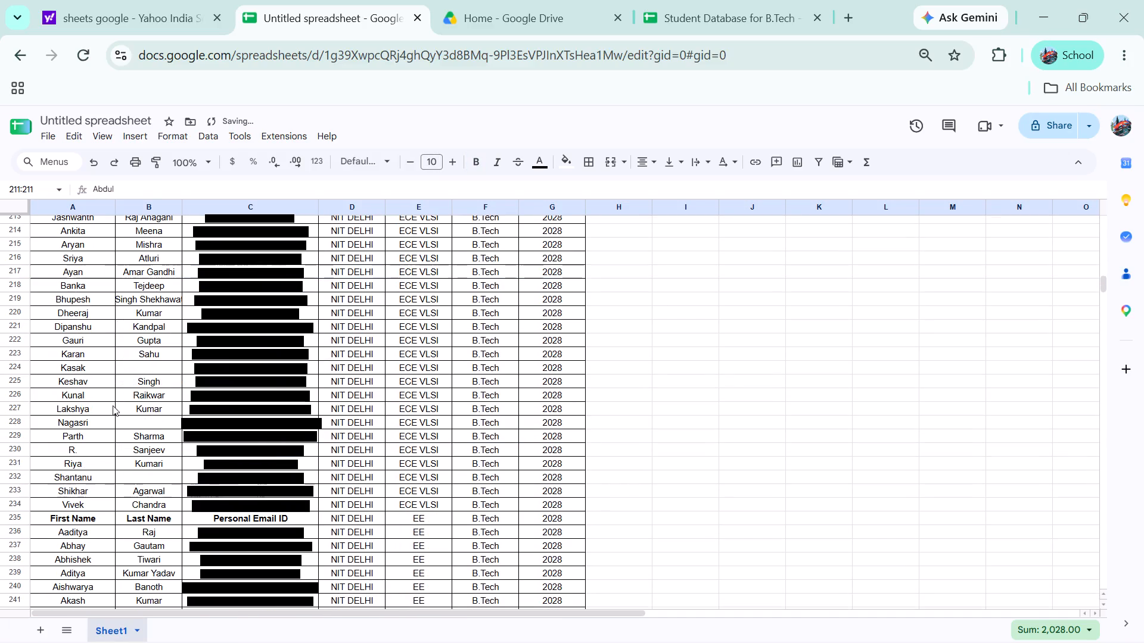
click(13, 516)
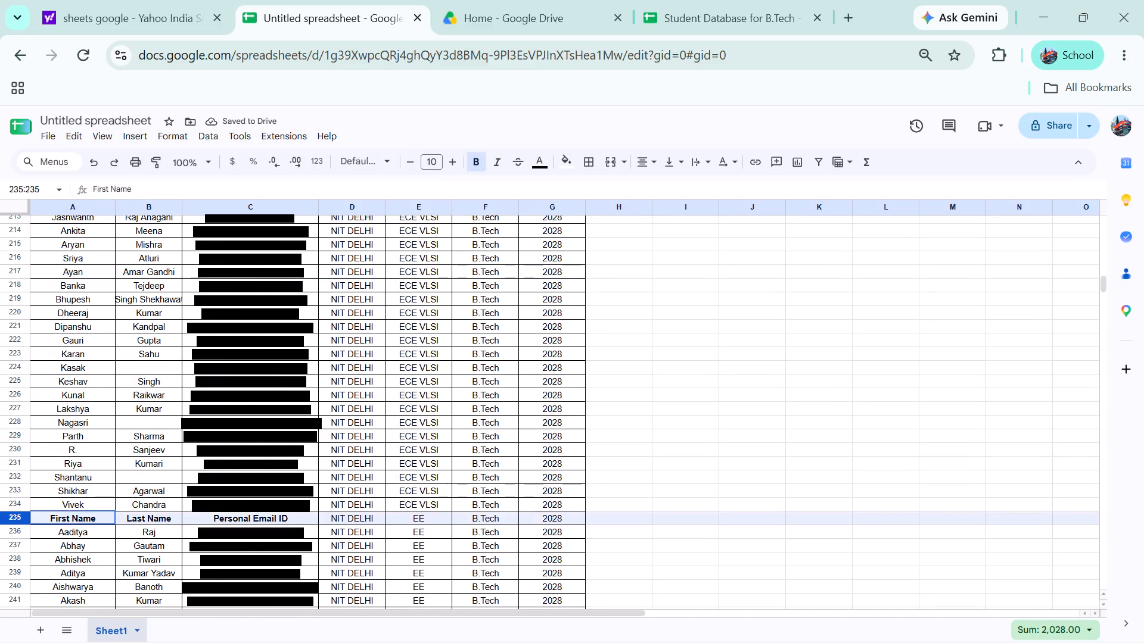
right_click(13, 516)
click(102, 324)
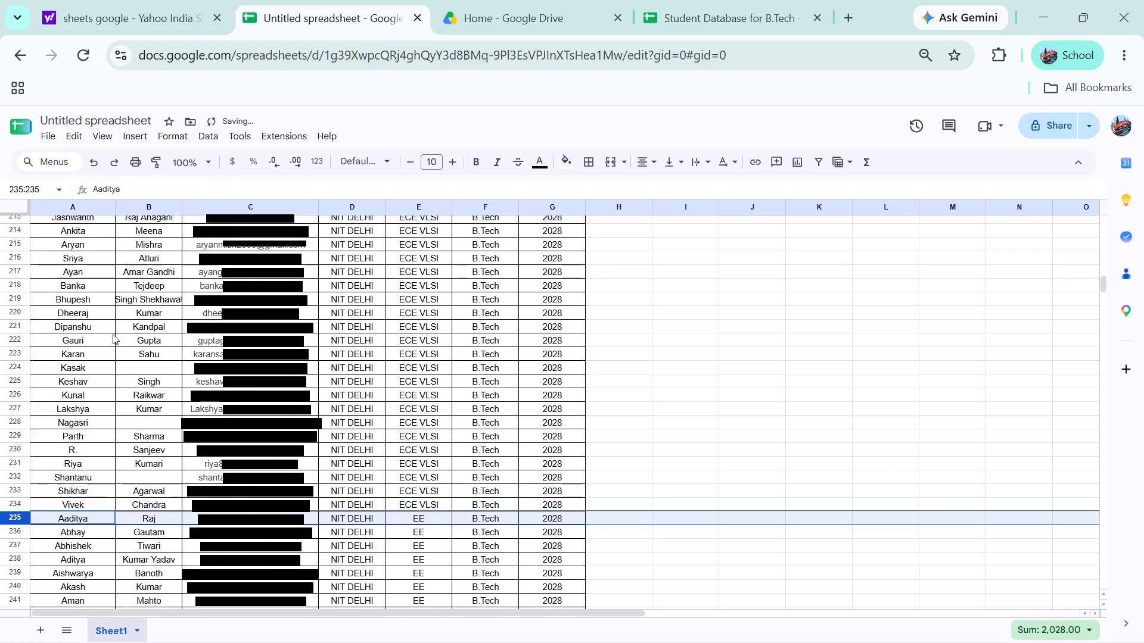
Delete the repeated header row 289 at the start of the ME block.
scroll(125, 348, down, 7)
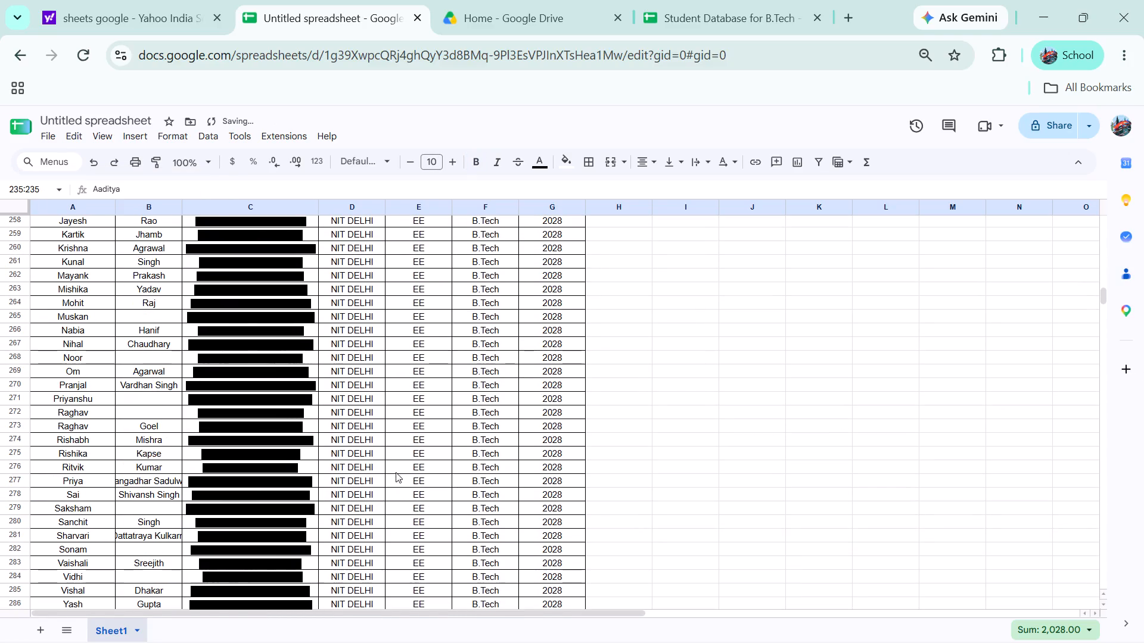
scroll(332, 488, down, 2)
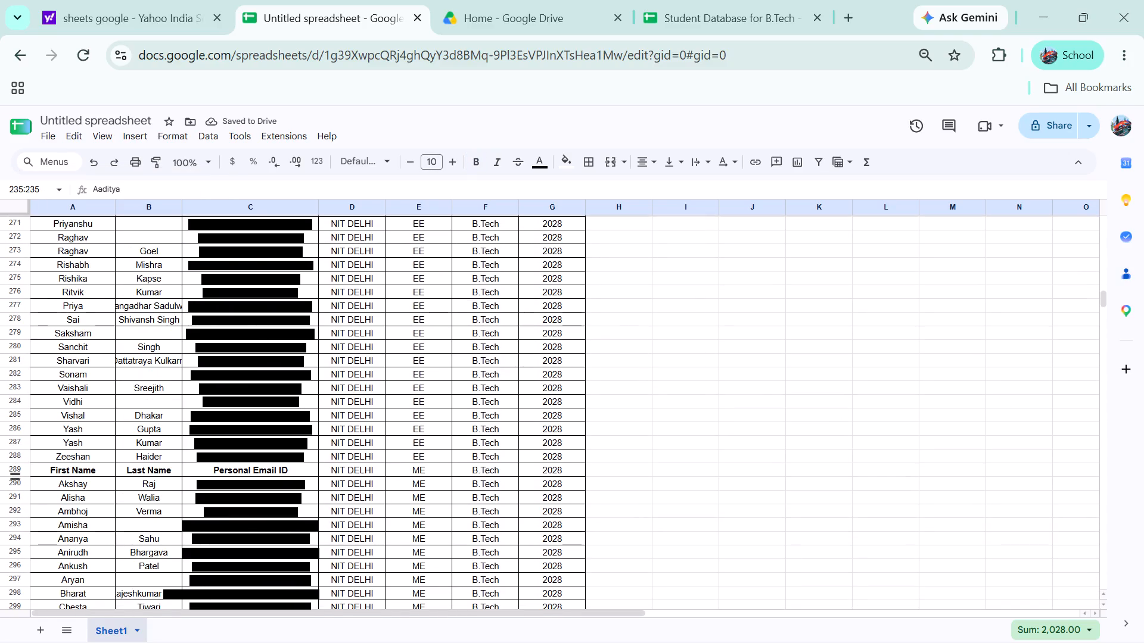
click(11, 470)
right_click(11, 470)
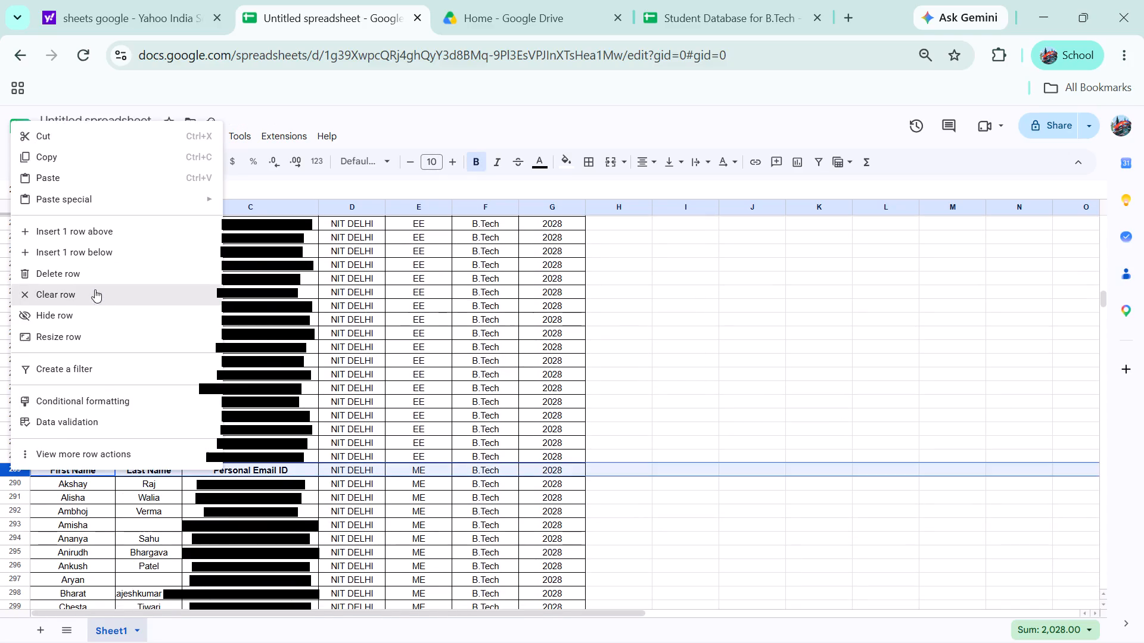
click(91, 280)
Delete the repeated header row 325 at the start of the AE block.
scroll(193, 444, down, 5)
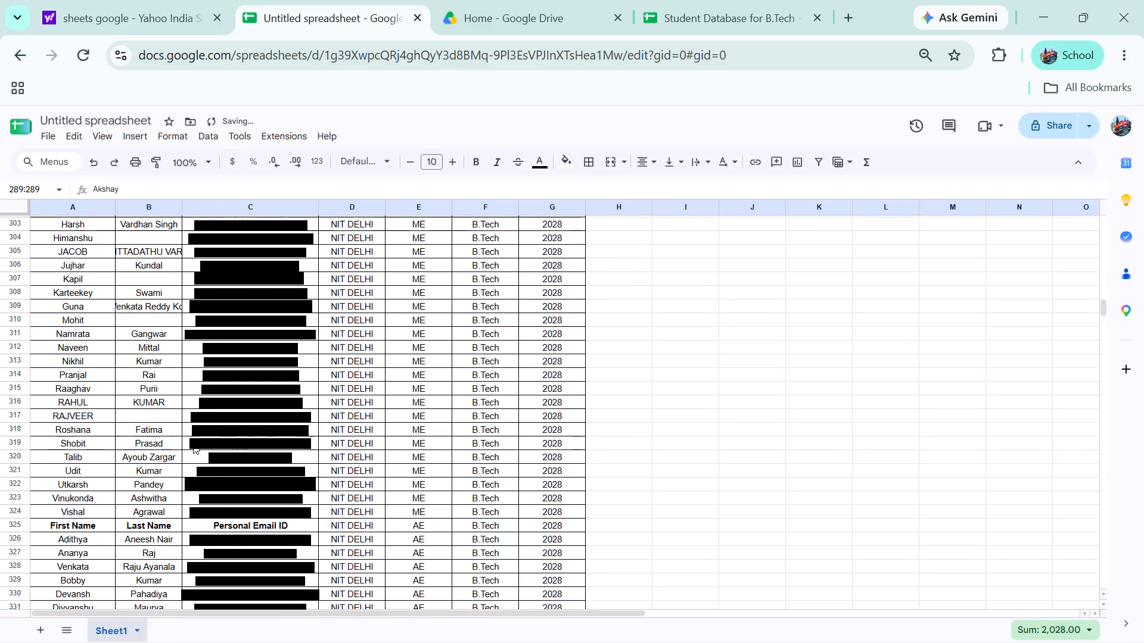
click(13, 525)
right_click(13, 525)
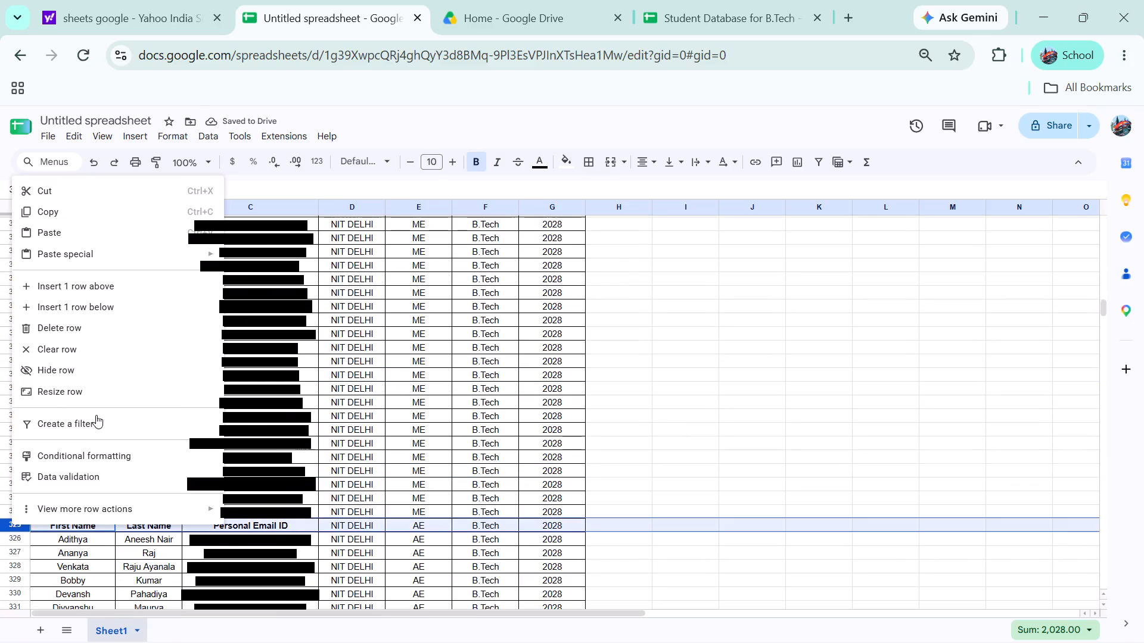
click(86, 332)
Delete the repeated header row 347 at the start of the CE block.
scroll(255, 391, down, 5)
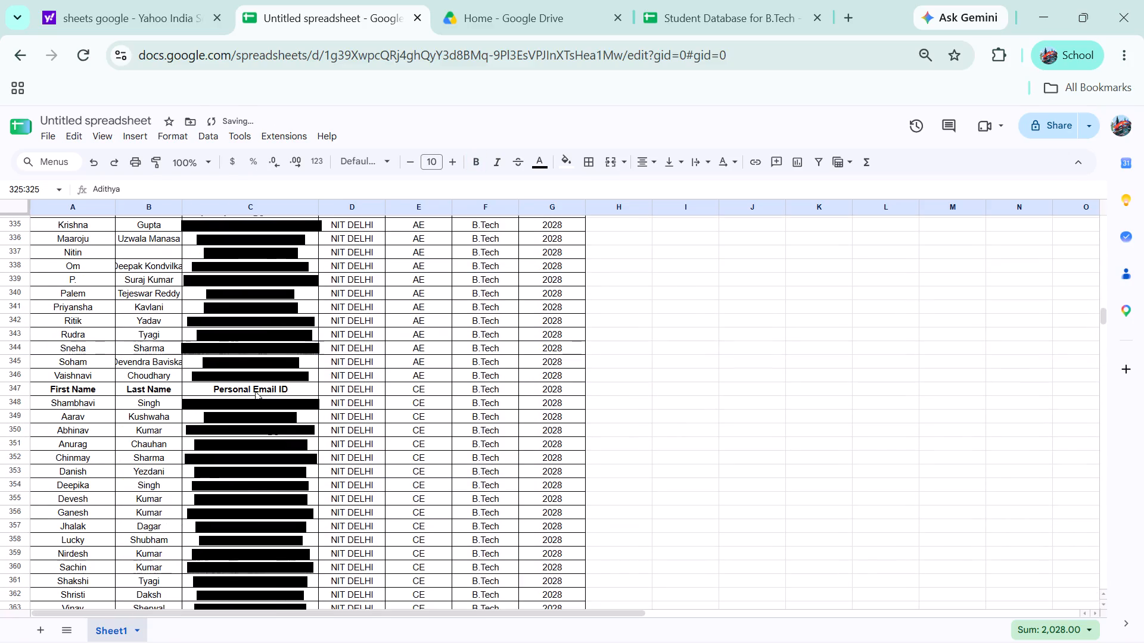
click(8, 390)
right_click(8, 390)
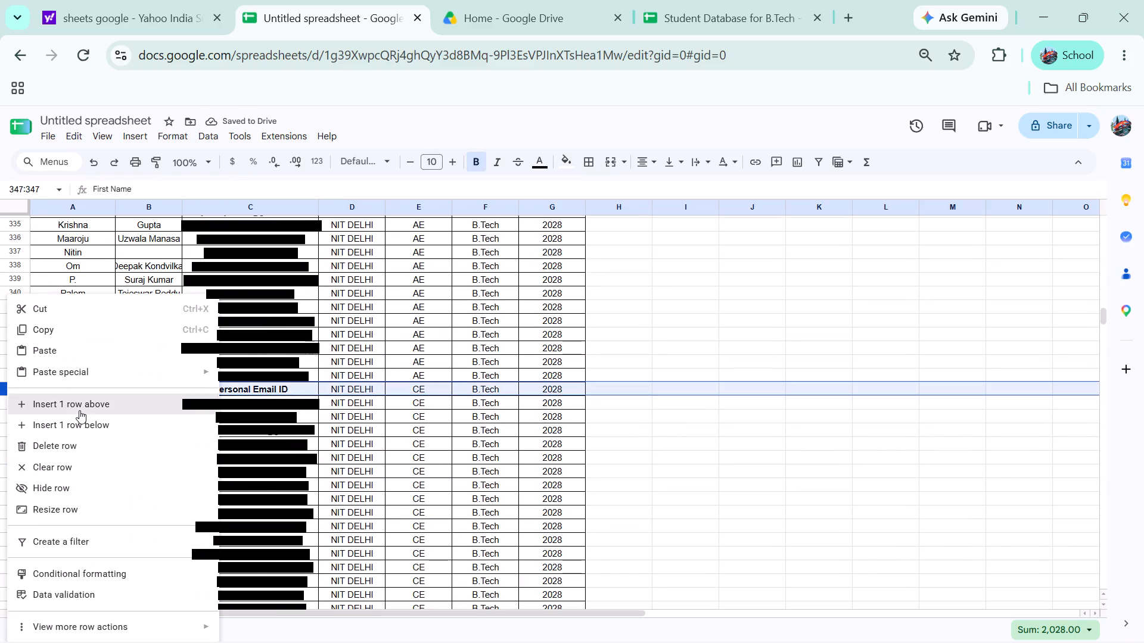
click(69, 442)
Review the combined student list from the CE block back through the CSE and AIDS blocks for leftover header rows.
scroll(327, 470, down, 4)
scroll(327, 470, up, 8)
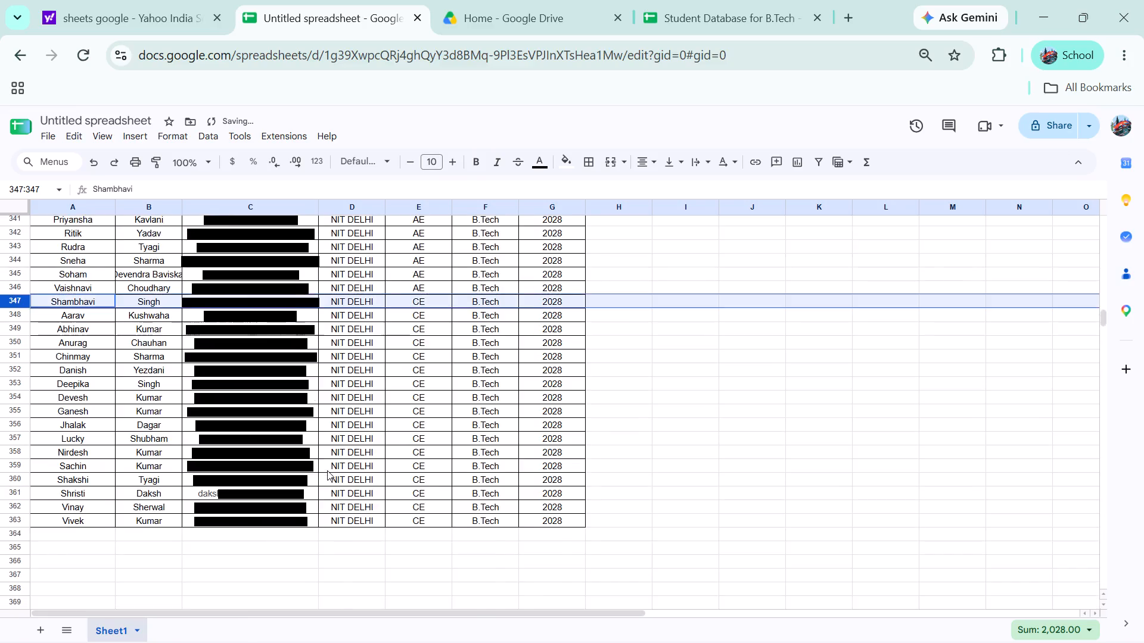
scroll(327, 470, up, 9)
scroll(346, 454, up, 20)
scroll(347, 458, up, 2)
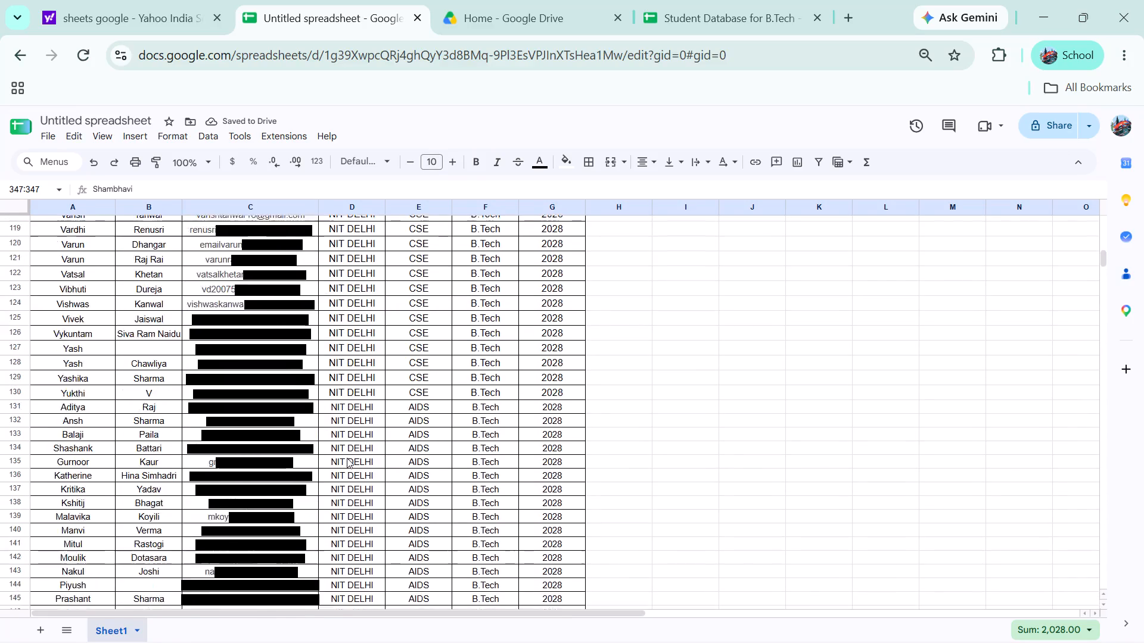
scroll(347, 458, up, 16)
scroll(271, 410, up, 6)
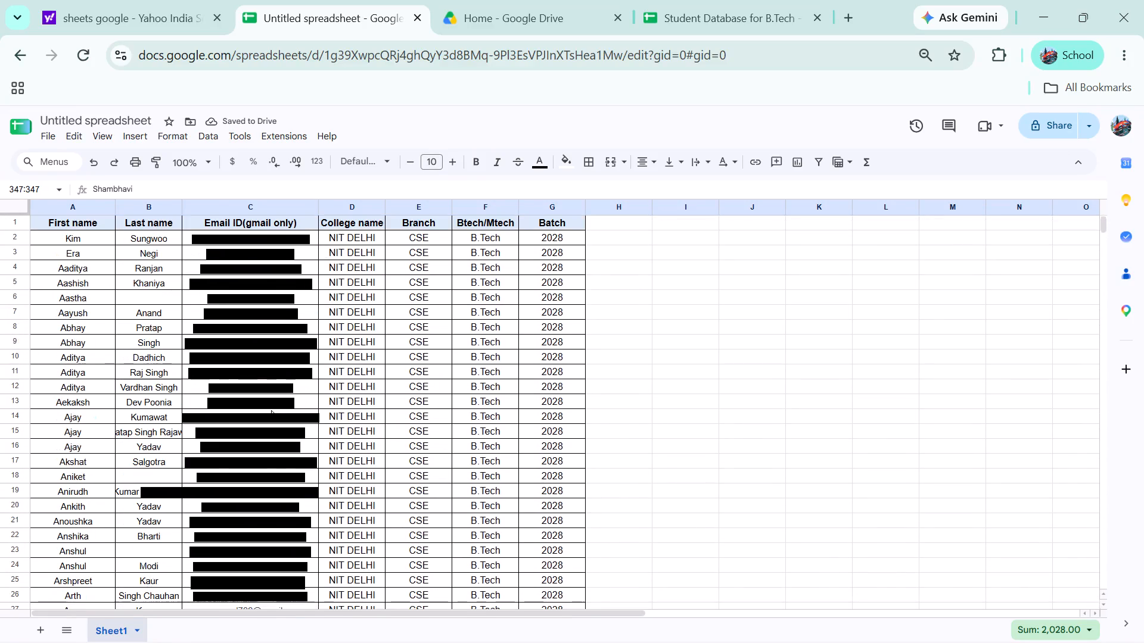
scroll(271, 410, up, 6)
scroll(138, 475, down, 11)
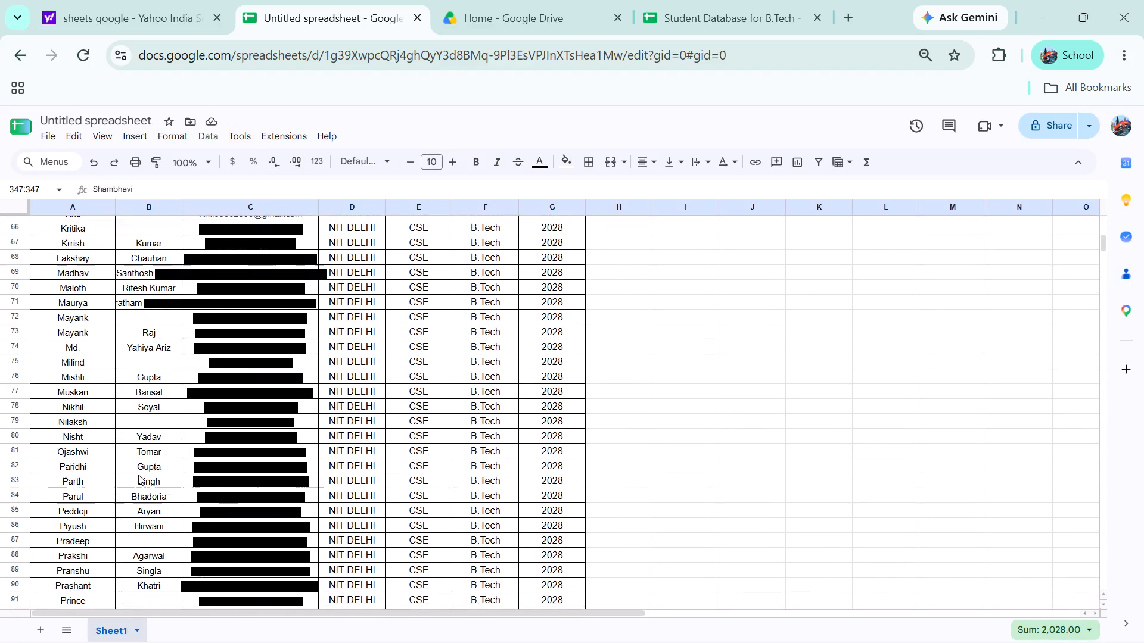
scroll(138, 475, down, 11)
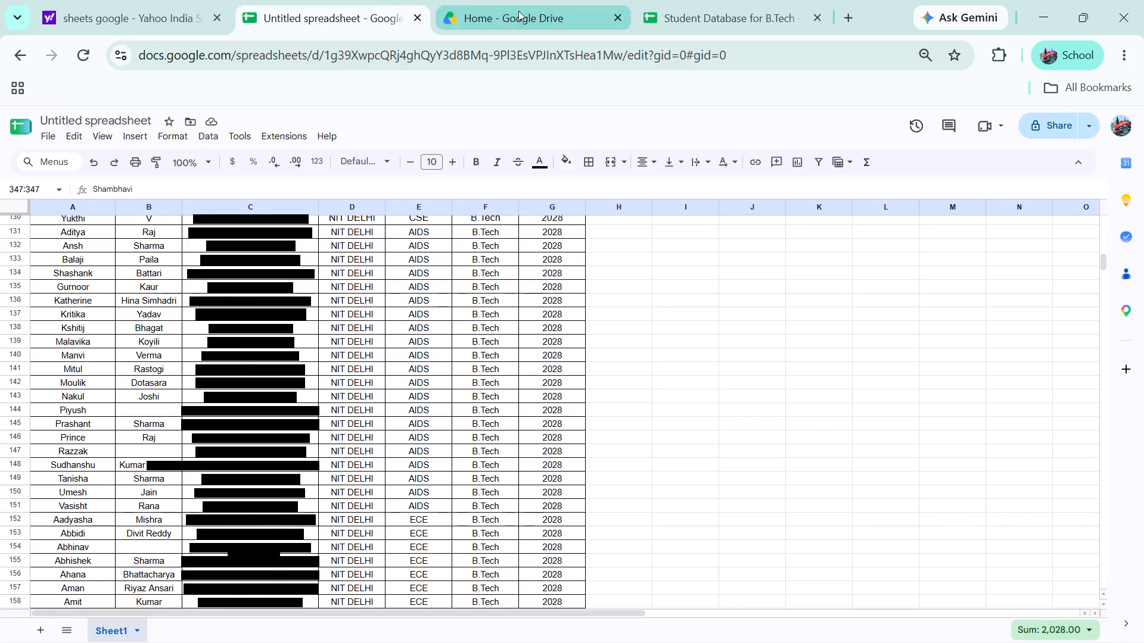
Check the CSE sheet of the Student Database for B.Tech against the CSE rows of the combined list.
drag(708, 4, 713, 4)
drag(74, 624, 75, 618)
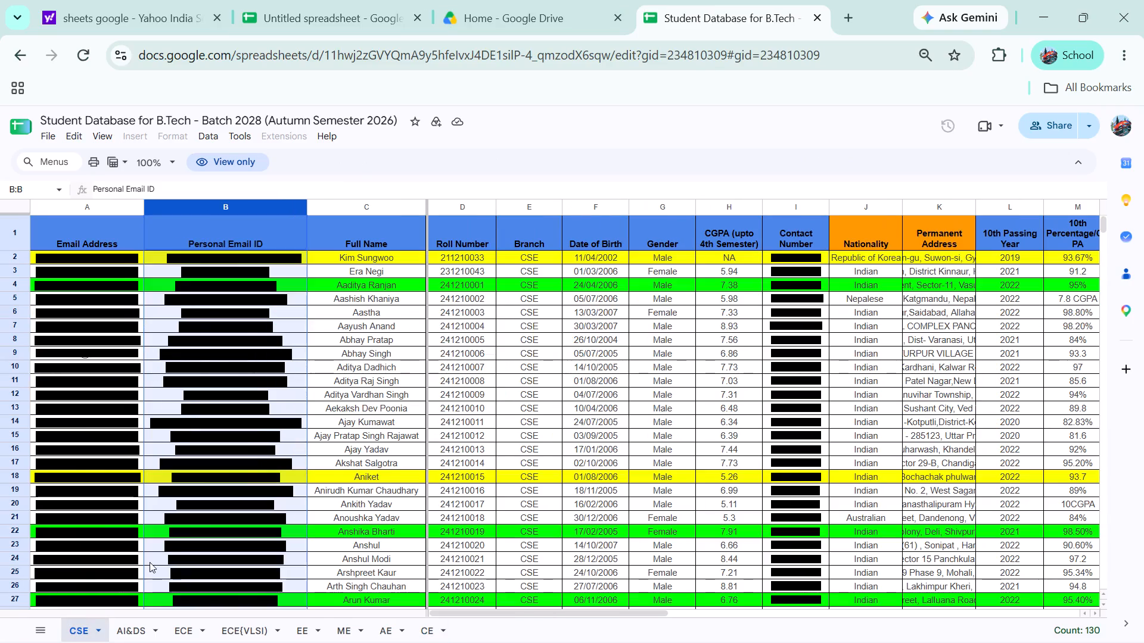
click(150, 562)
scroll(202, 528, down, 20)
scroll(202, 528, down, 3)
scroll(219, 501, up, 4)
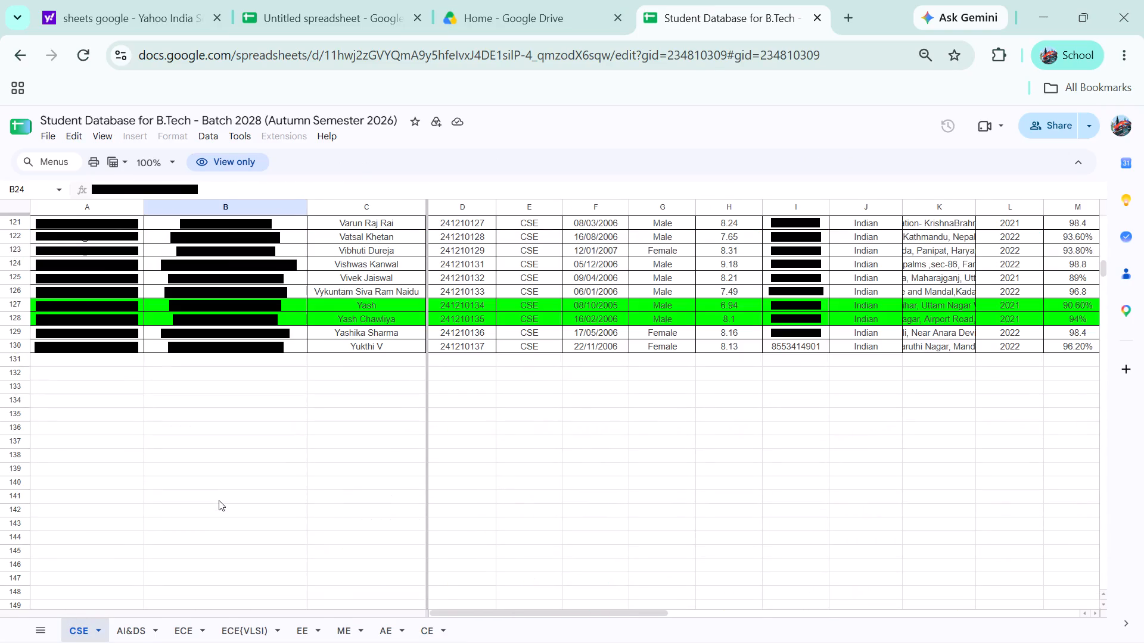
scroll(234, 492, up, 5)
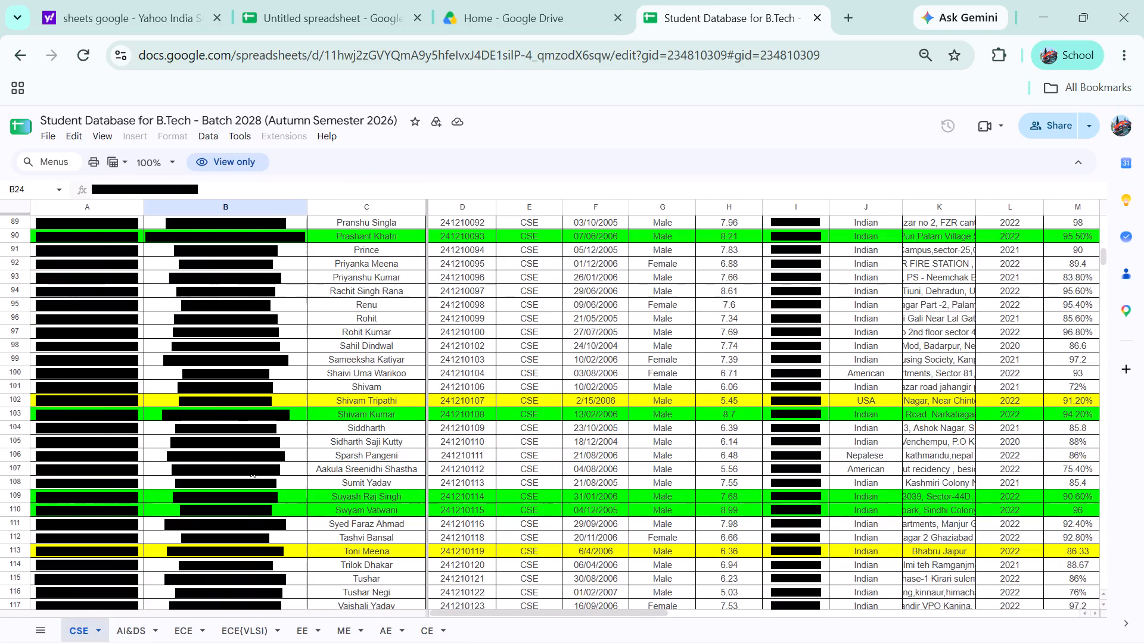
click(341, 16)
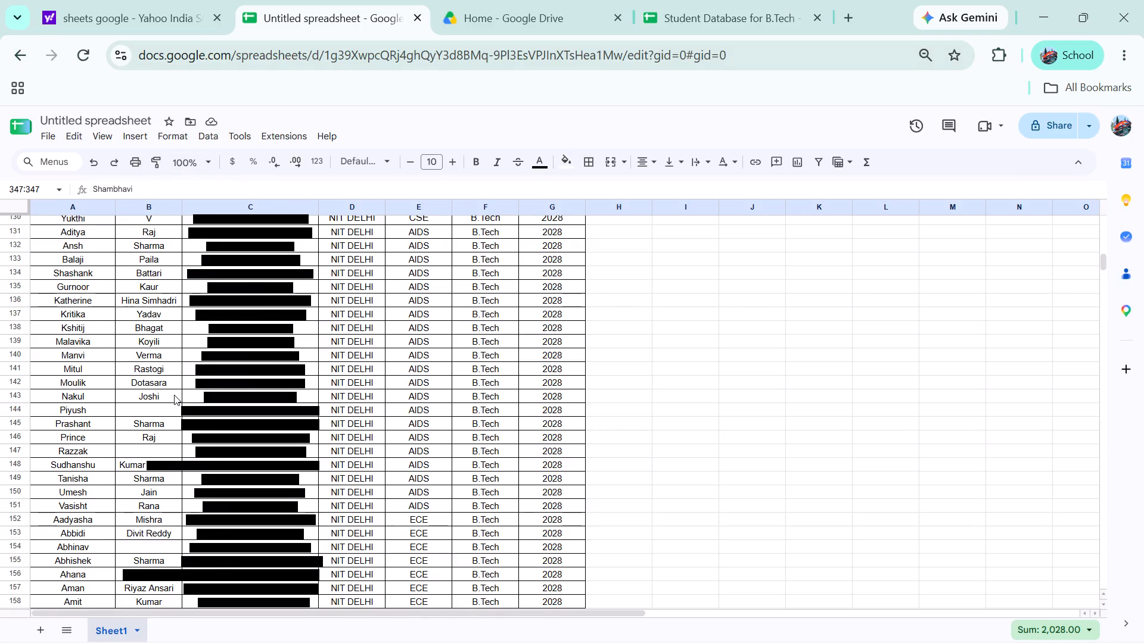
scroll(174, 395, down, 3)
scroll(174, 395, up, 4)
scroll(174, 395, up, 20)
scroll(174, 395, up, 7)
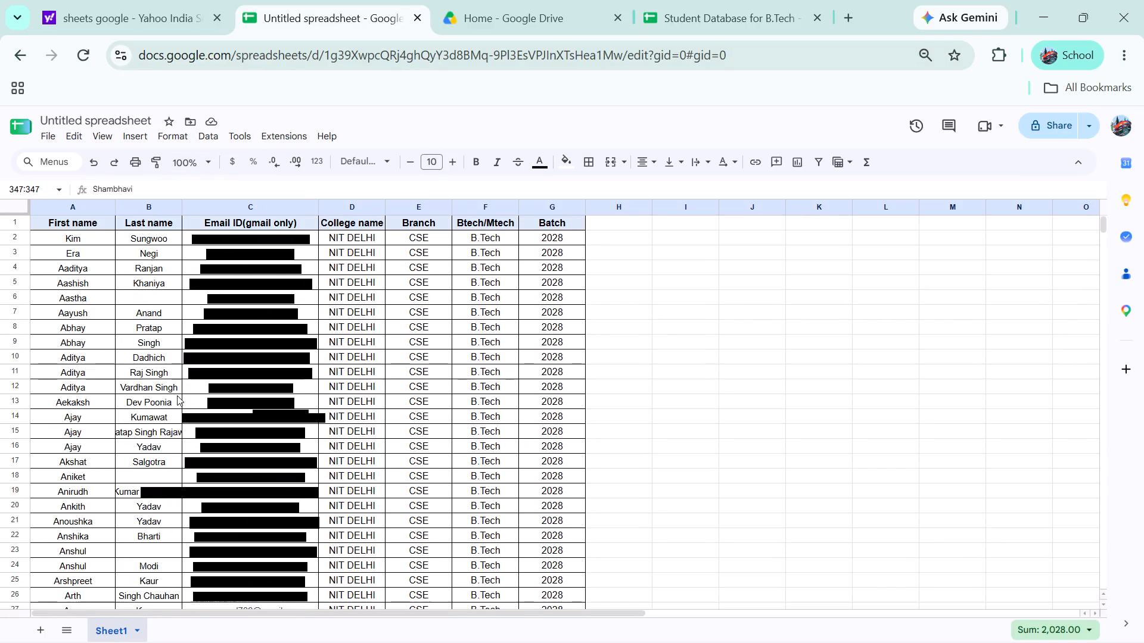
scroll(177, 395, up, 1)
scroll(194, 367, down, 2)
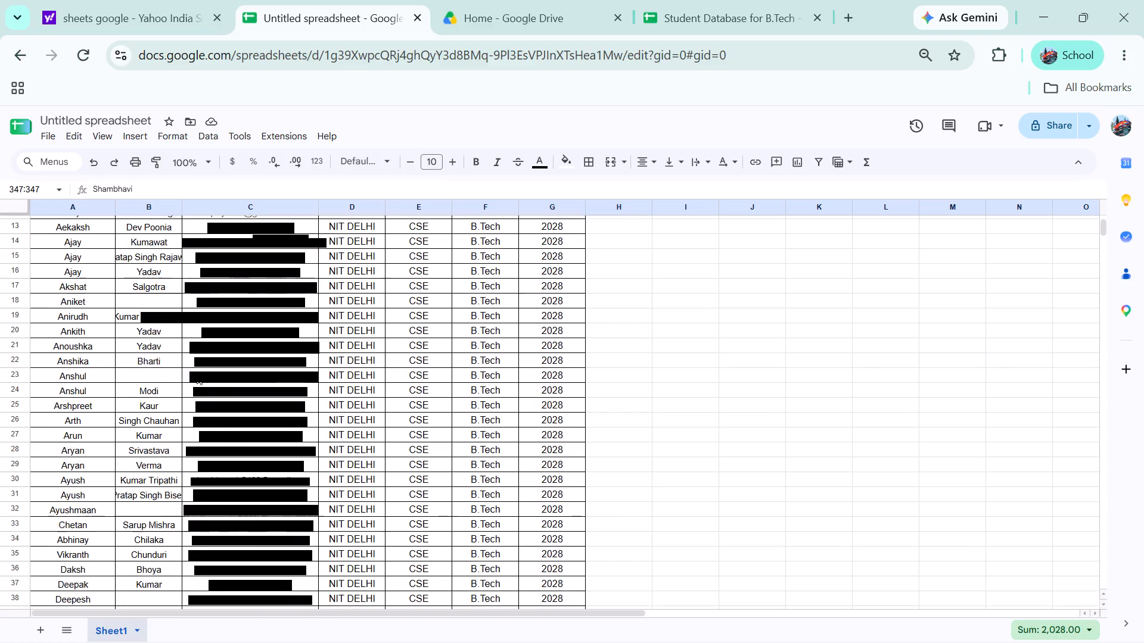
scroll(197, 376, up, 3)
click(625, 289)
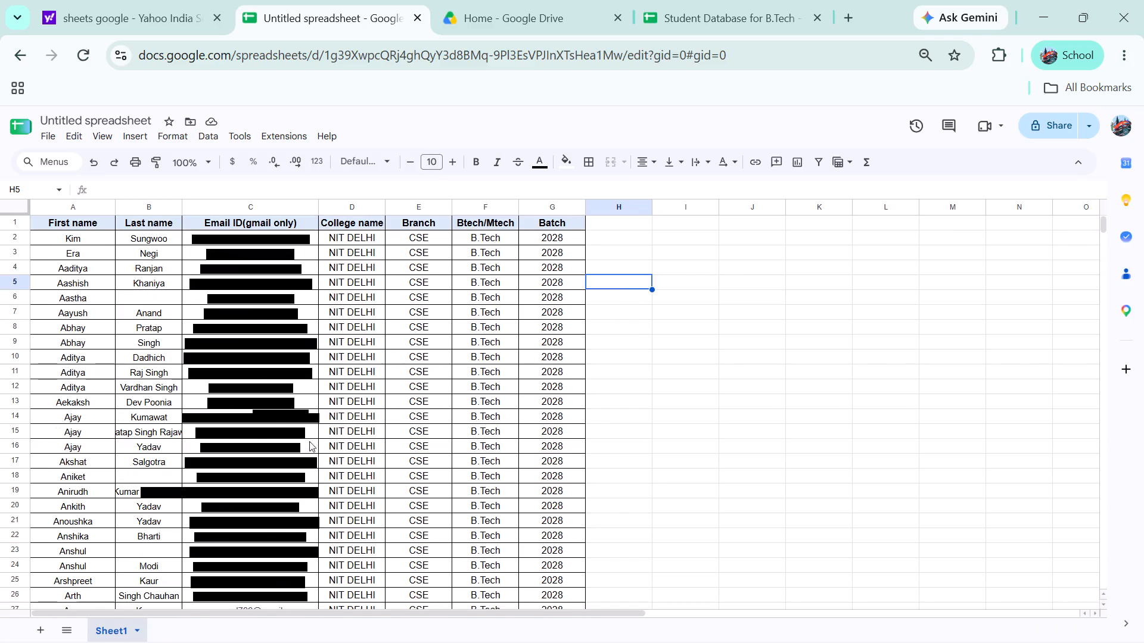
scroll(312, 520, down, 16)
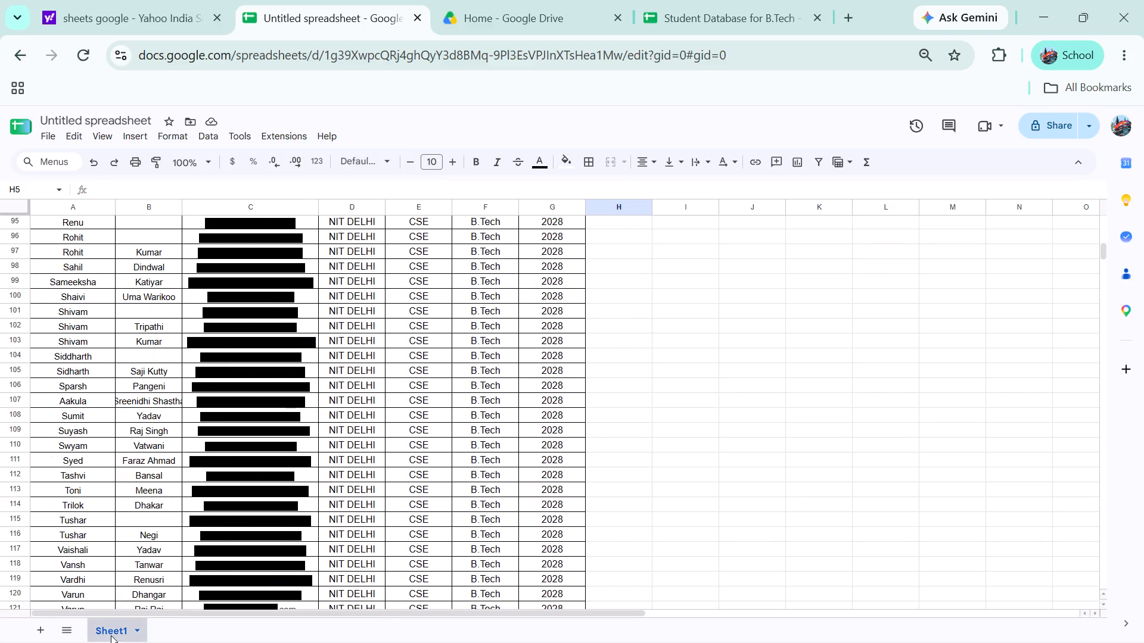
Rename Sheet1 as B.Tech Batch 2028.
right_click(102, 629)
click(126, 464)
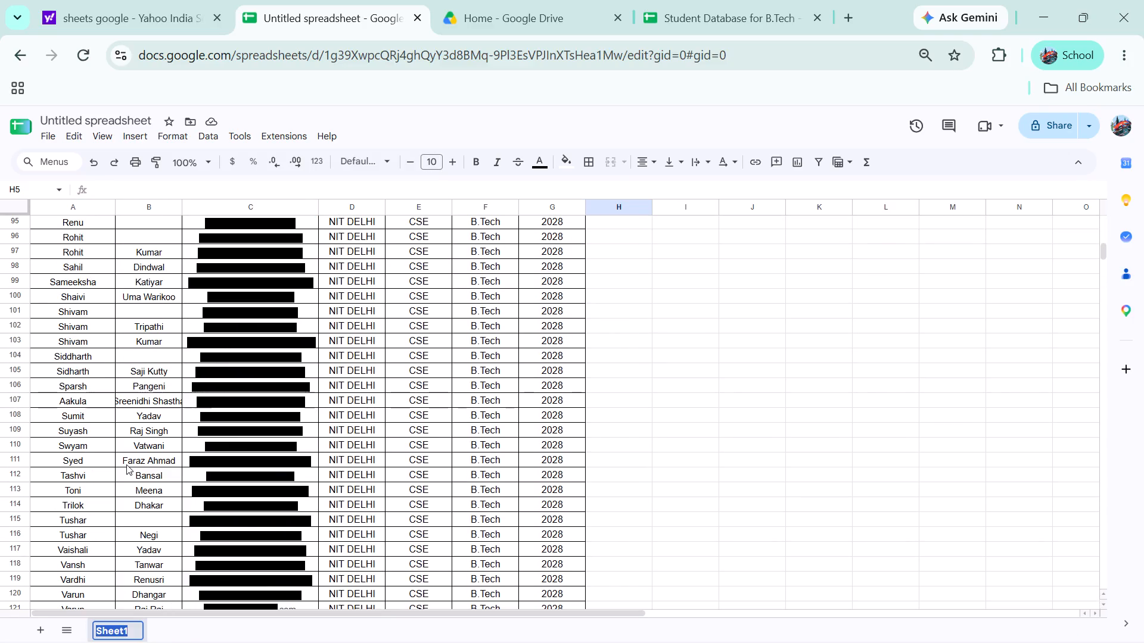
text(B.T)
text(CH)
key(space)
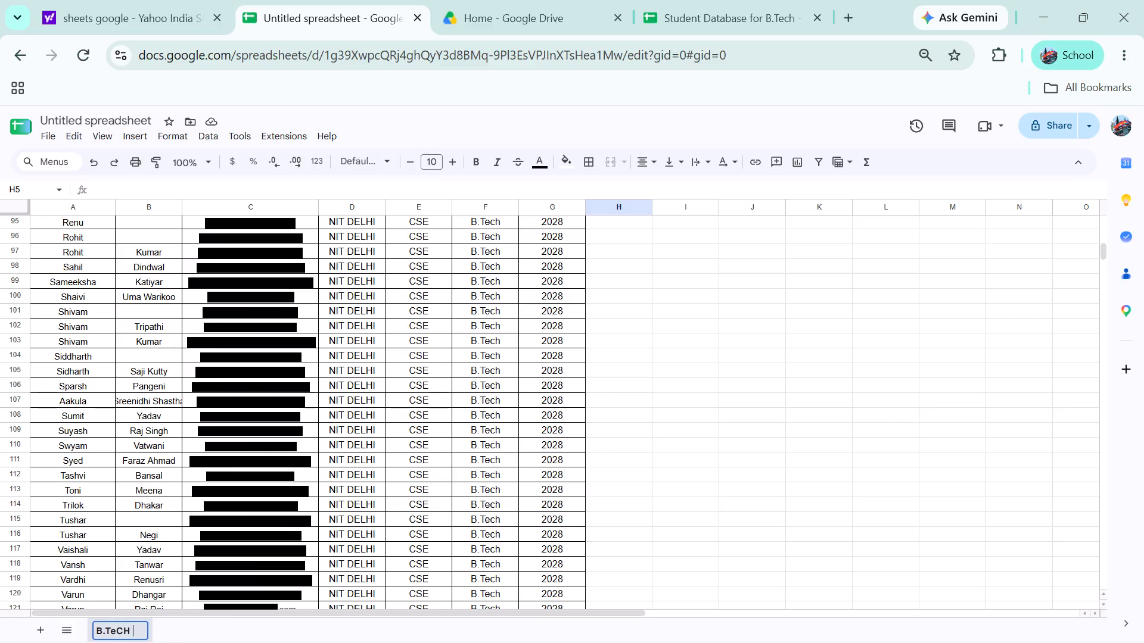
key(BackSpace)
key(BackSpace)
text(ch 2028)
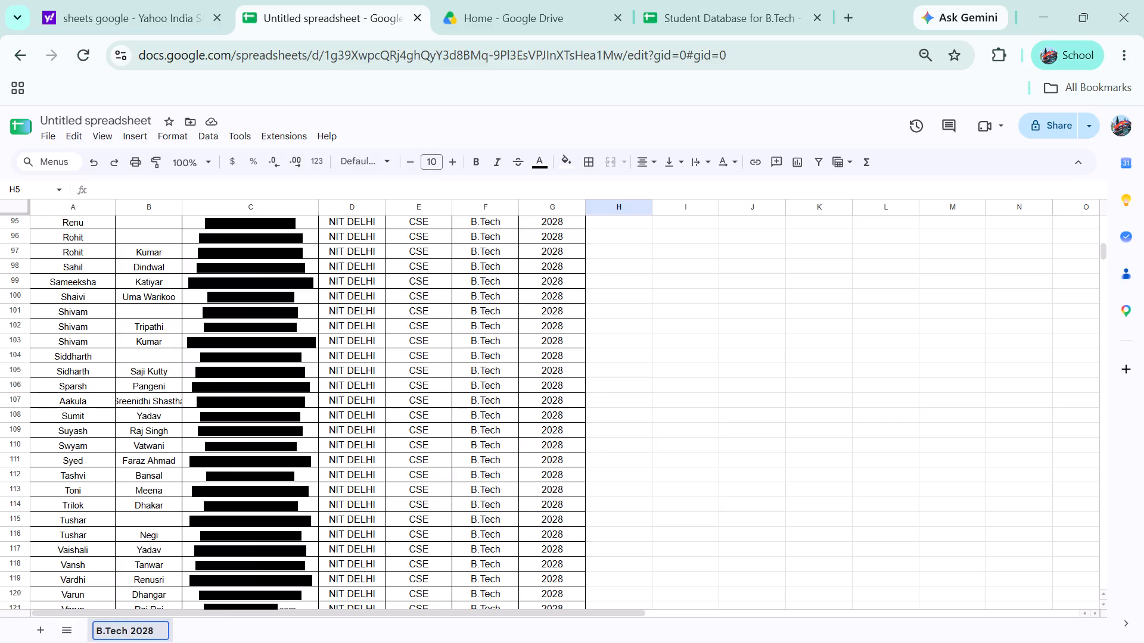
key(BackSpace)
key(BackSpace)
key(BackSpace)
key(BackSpace)
text(Batch 2028)
key(Return)
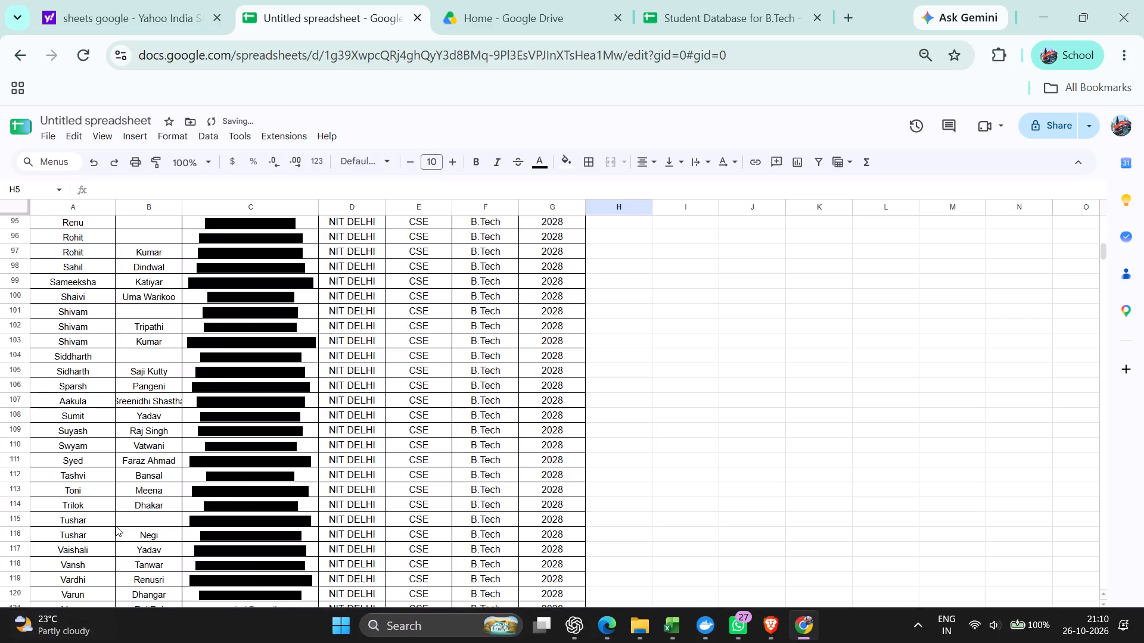
Add a new blank sheet to the spreadsheet.
click(36, 631)
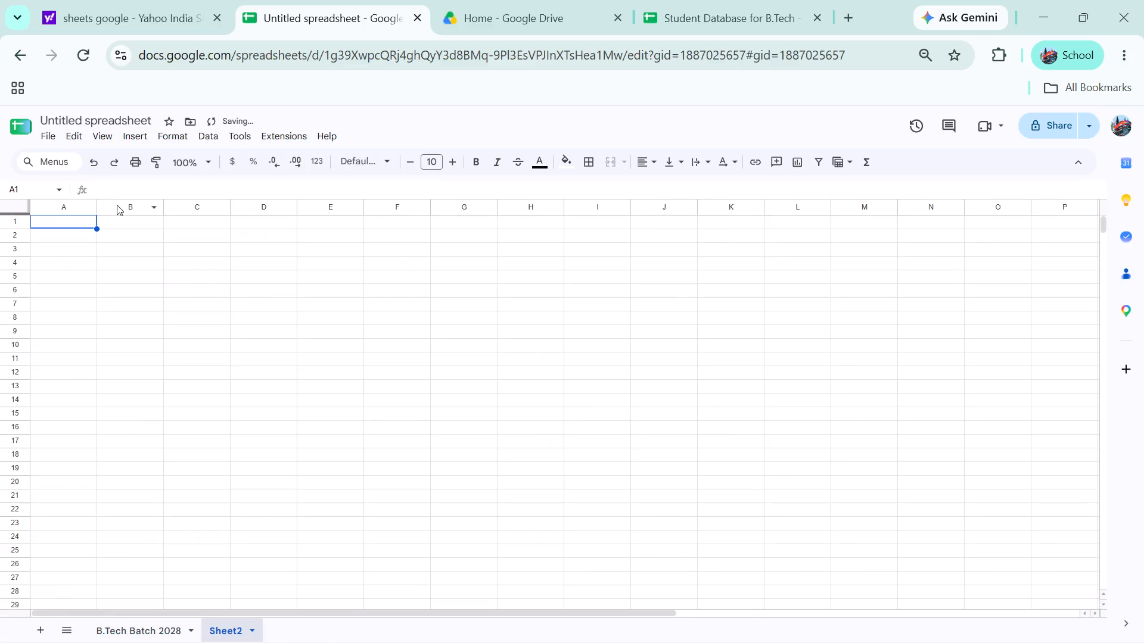
Copy header row 1 from the B.Tech Batch 2028 sheet into row 1 of Sheet2.
click(128, 639)
scroll(171, 532, up, 12)
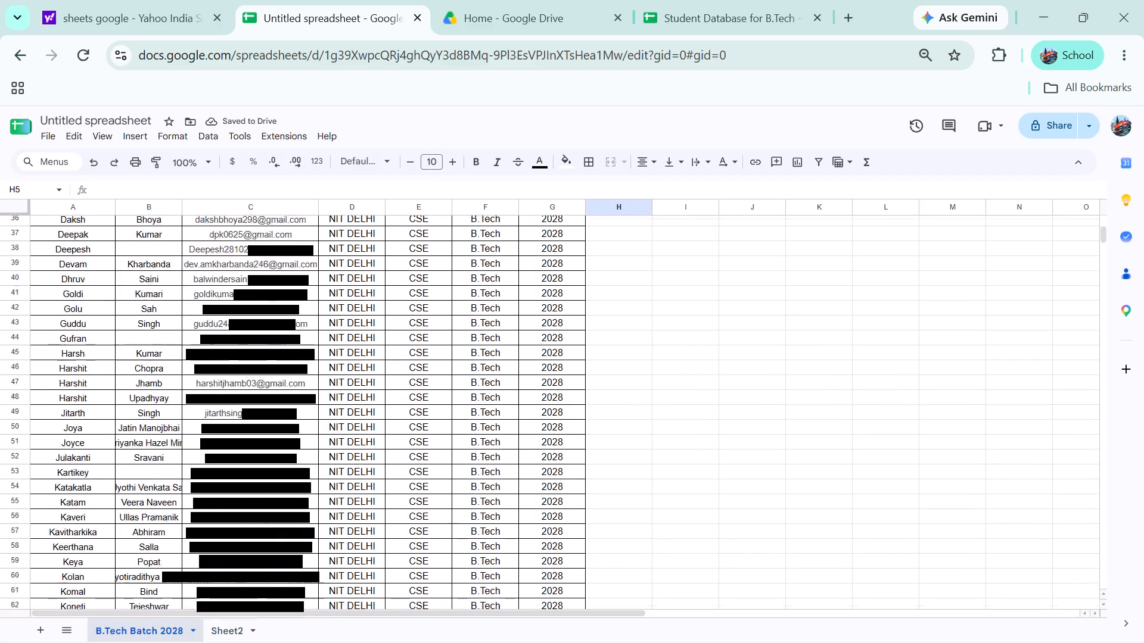
scroll(264, 468, up, 11)
click(18, 220)
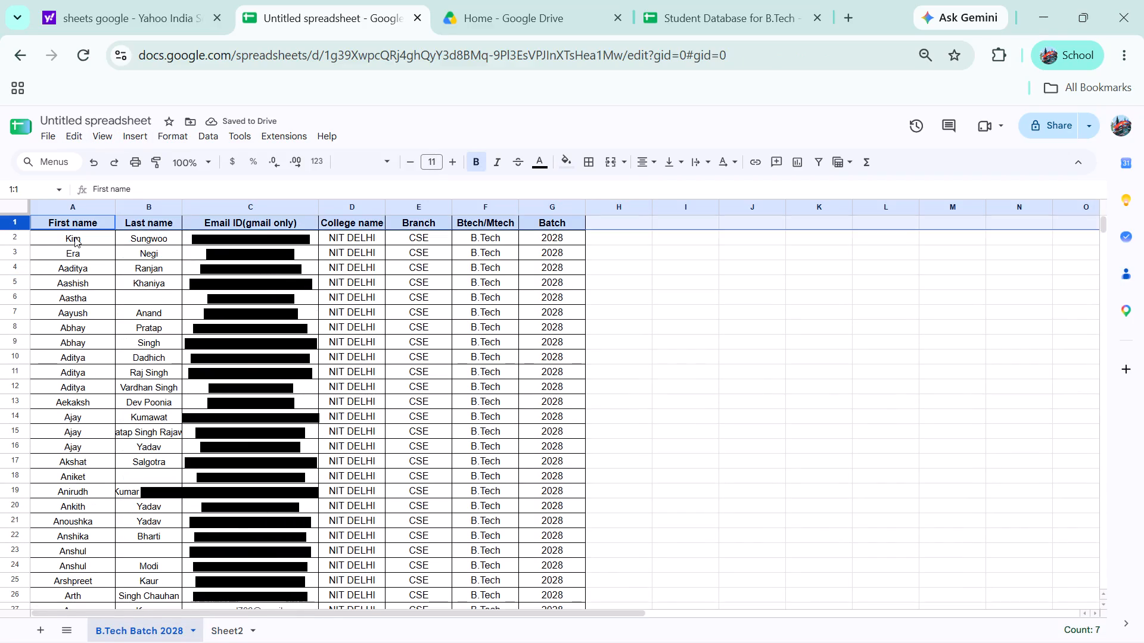
key(ctrl+c)
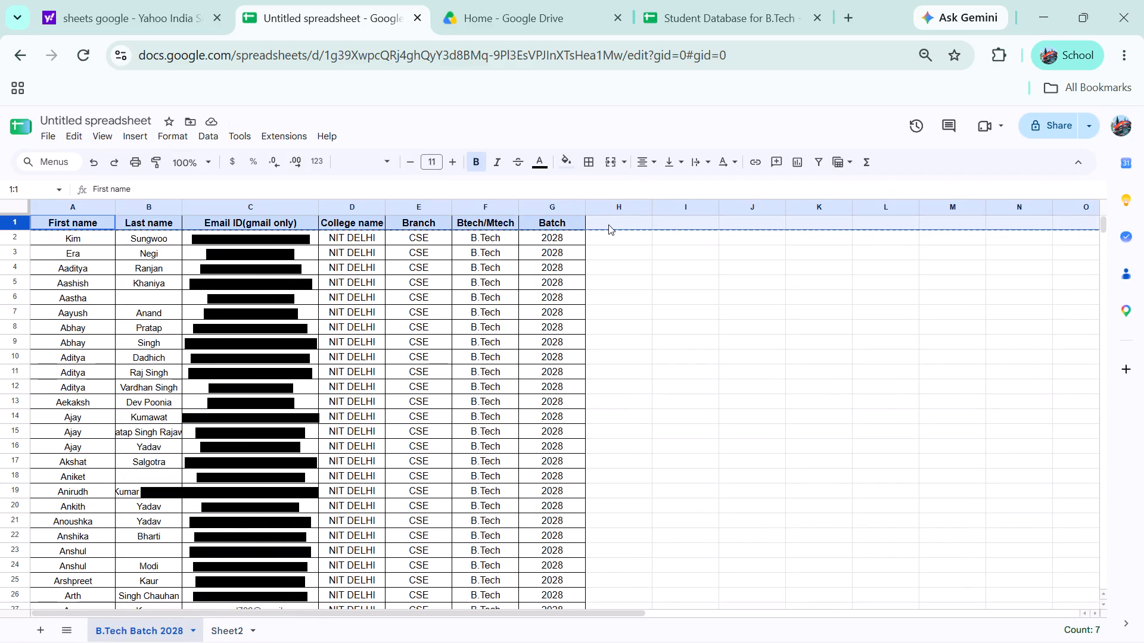
click(608, 224)
click(224, 625)
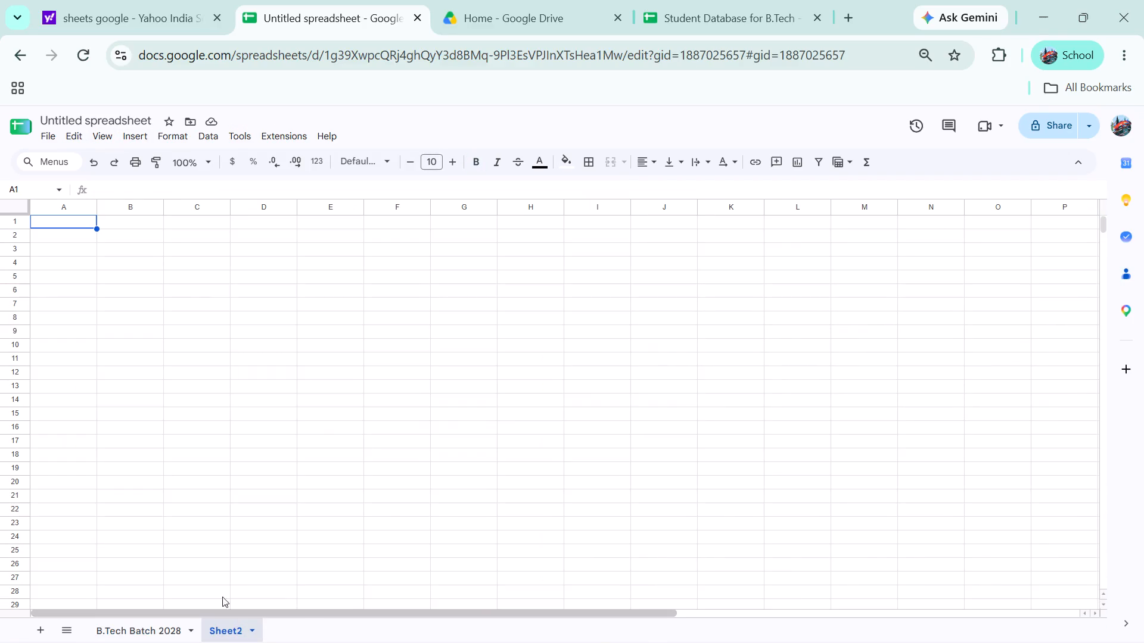
click(18, 222)
key(ctrl+v)
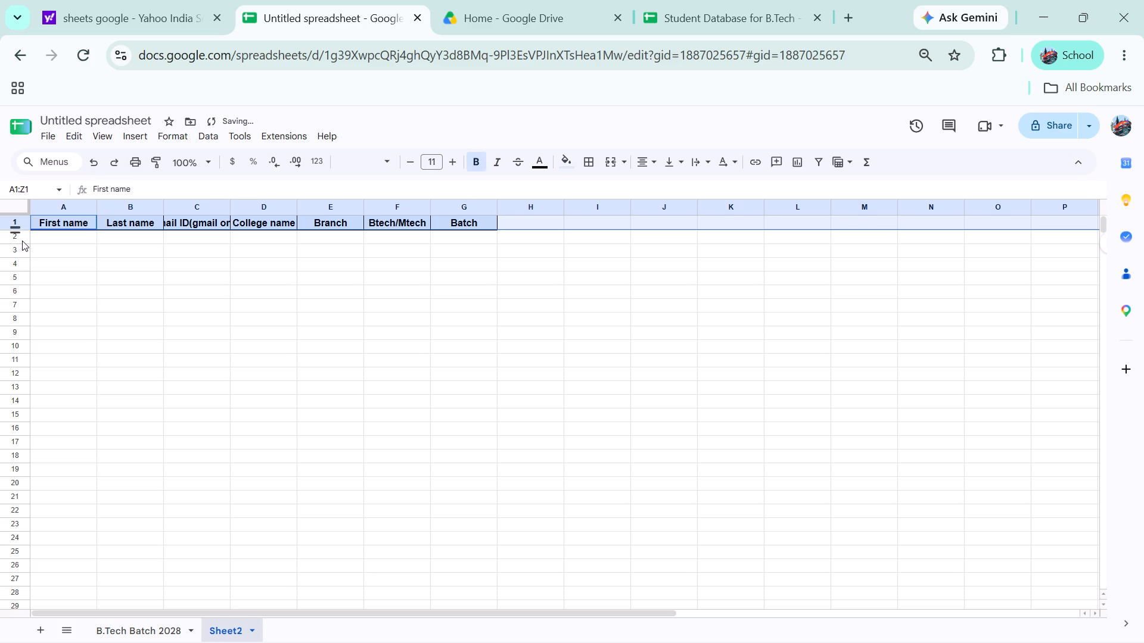
click(189, 295)
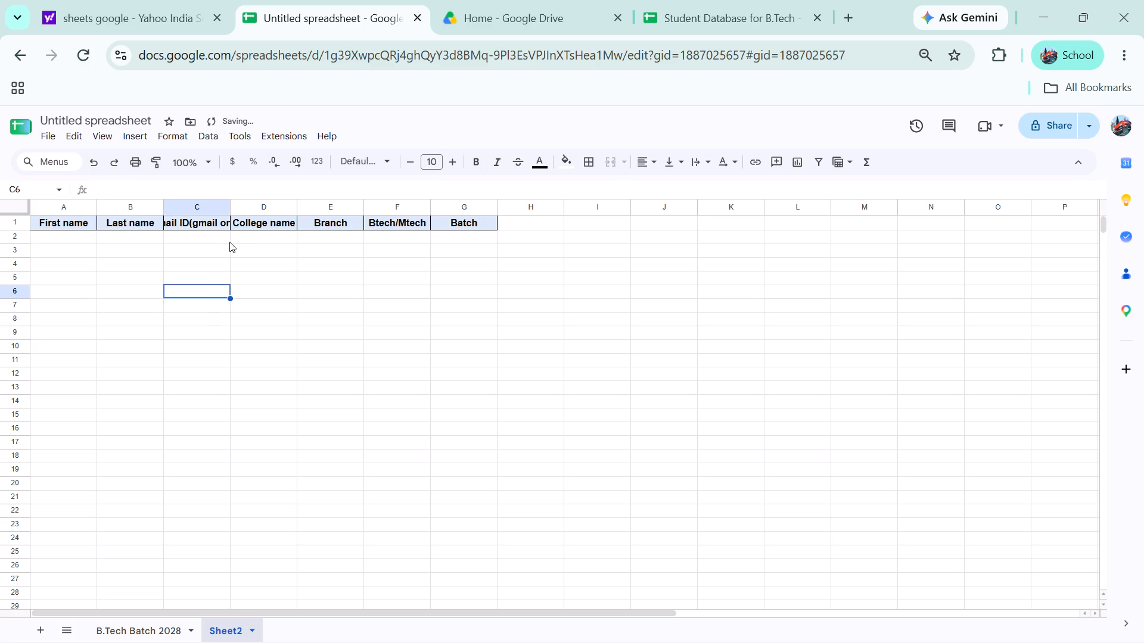
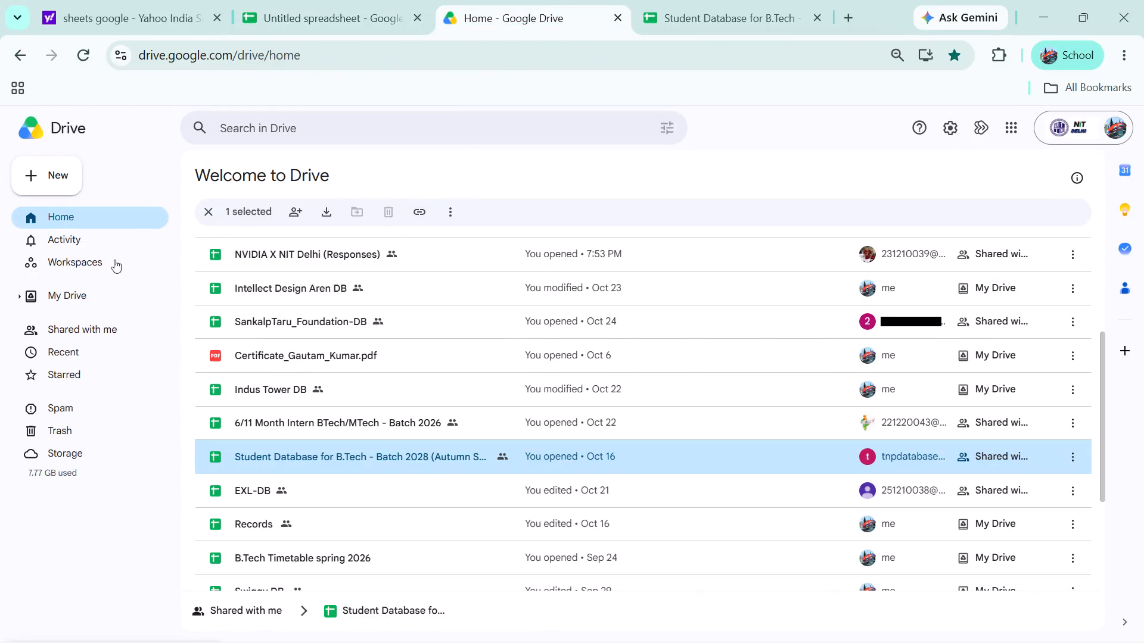
Open the 11 Month Intern MTech - Batch 2027 spreadsheet from the Tnp 2027 folder in Drive.
click(88, 213)
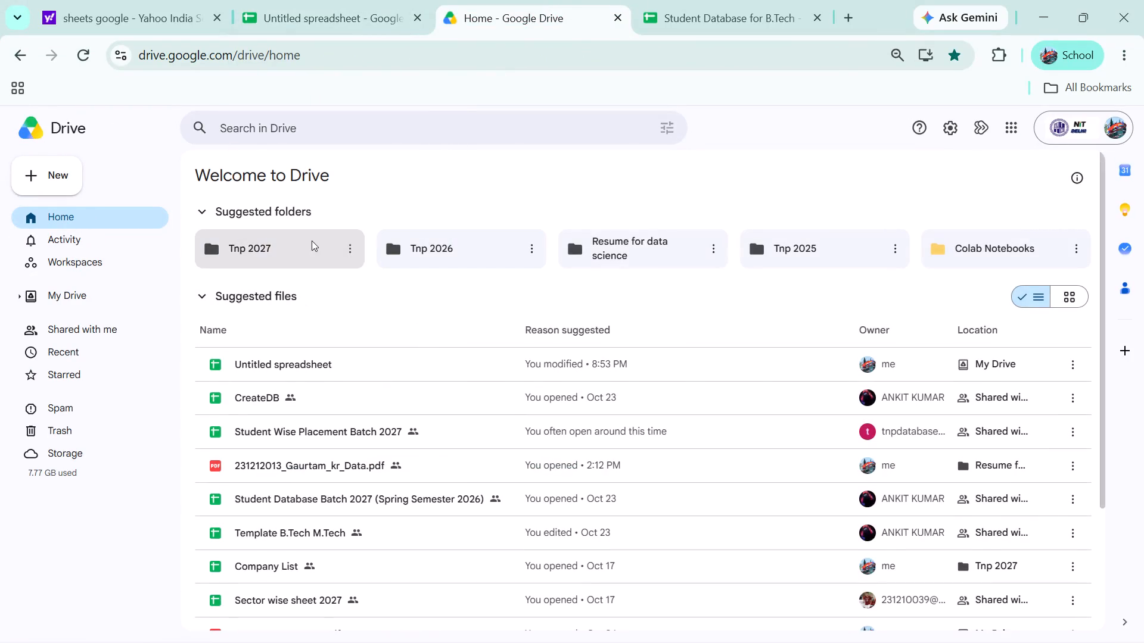
double_click(300, 242)
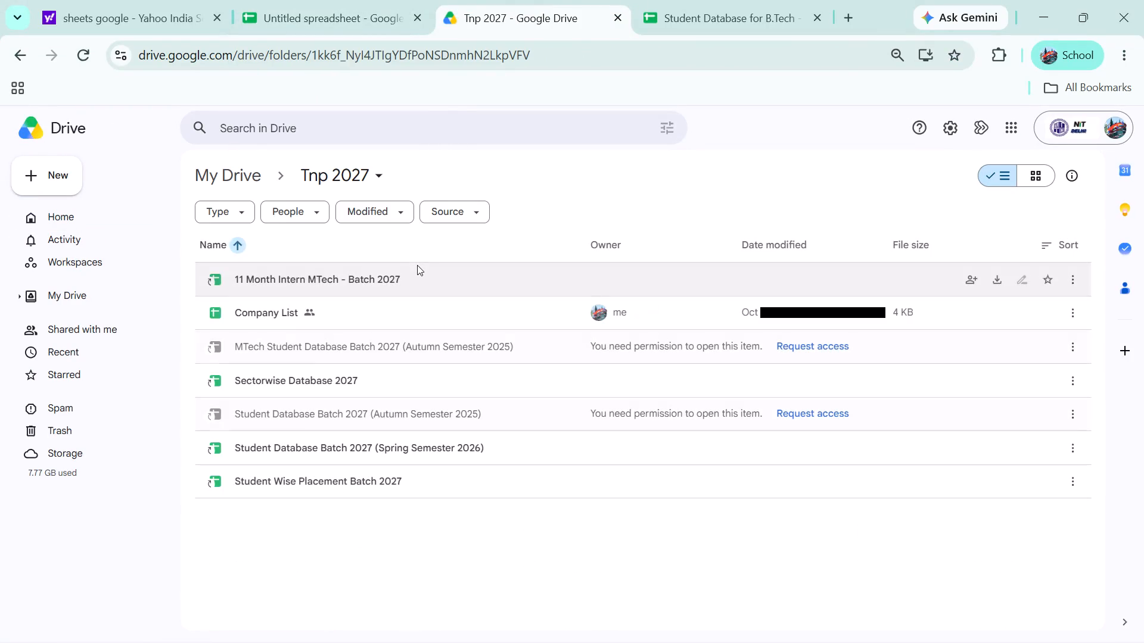
double_click(338, 270)
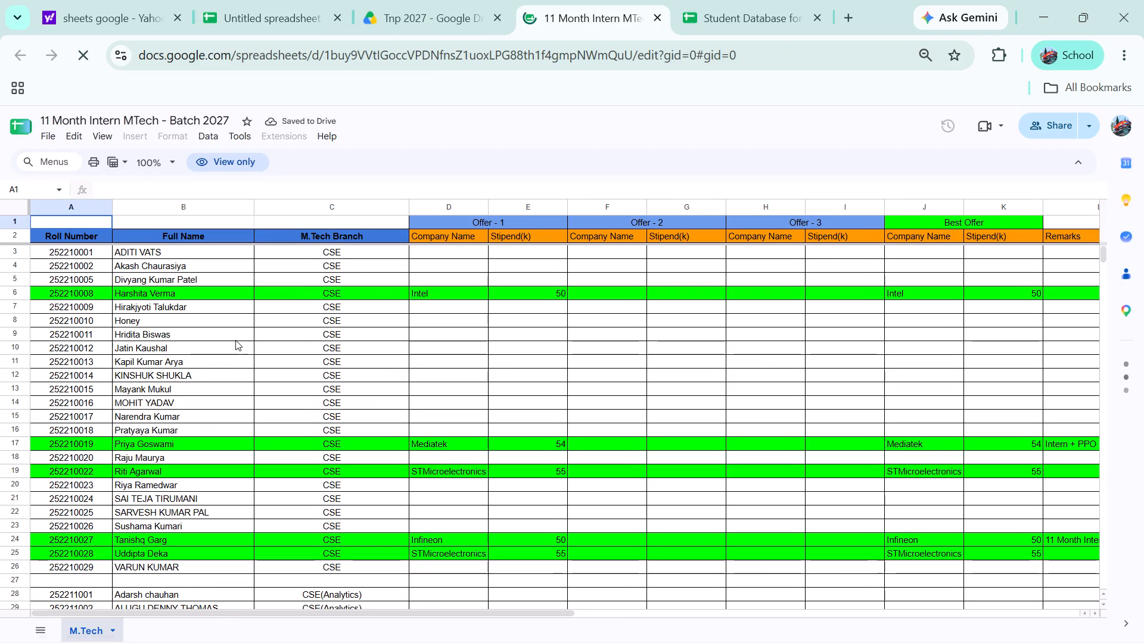
Examine the M.Tech sheet's student rows by branch along with its offer, stipend and best offer columns.
scroll(235, 340, up, 10)
scroll(356, 338, down, 7)
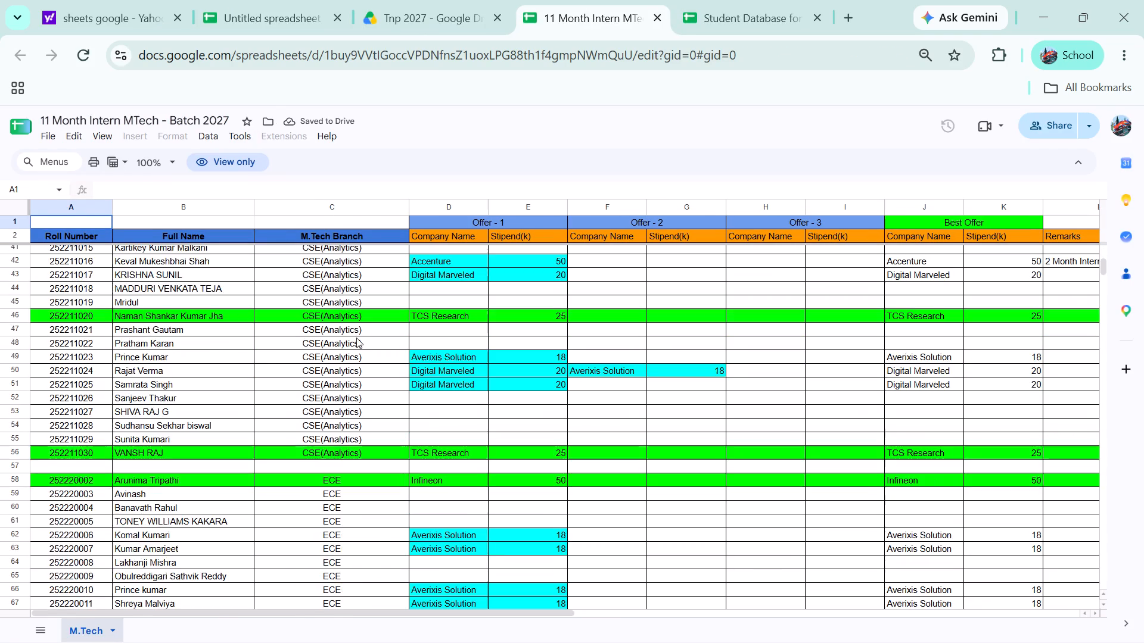
scroll(356, 338, down, 8)
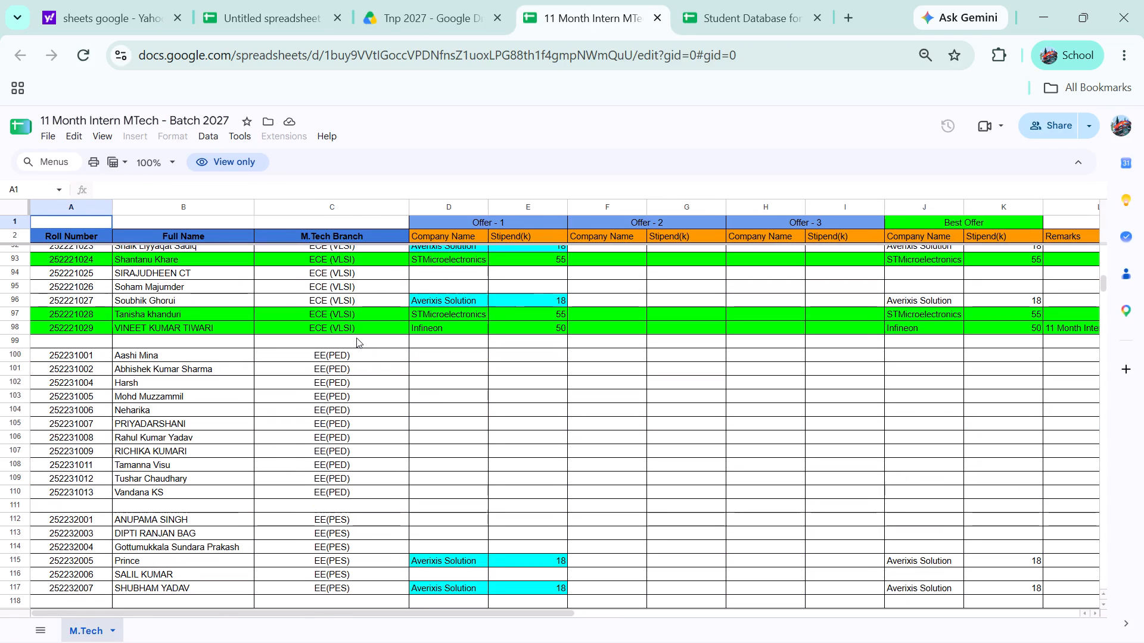
scroll(356, 338, up, 6)
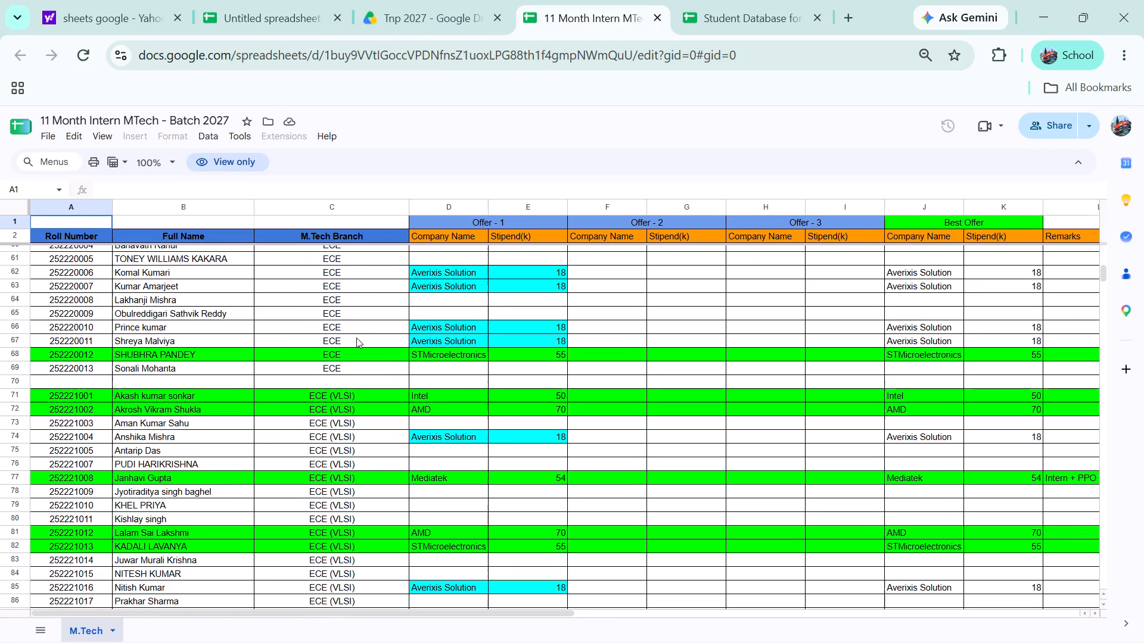
scroll(356, 338, up, 11)
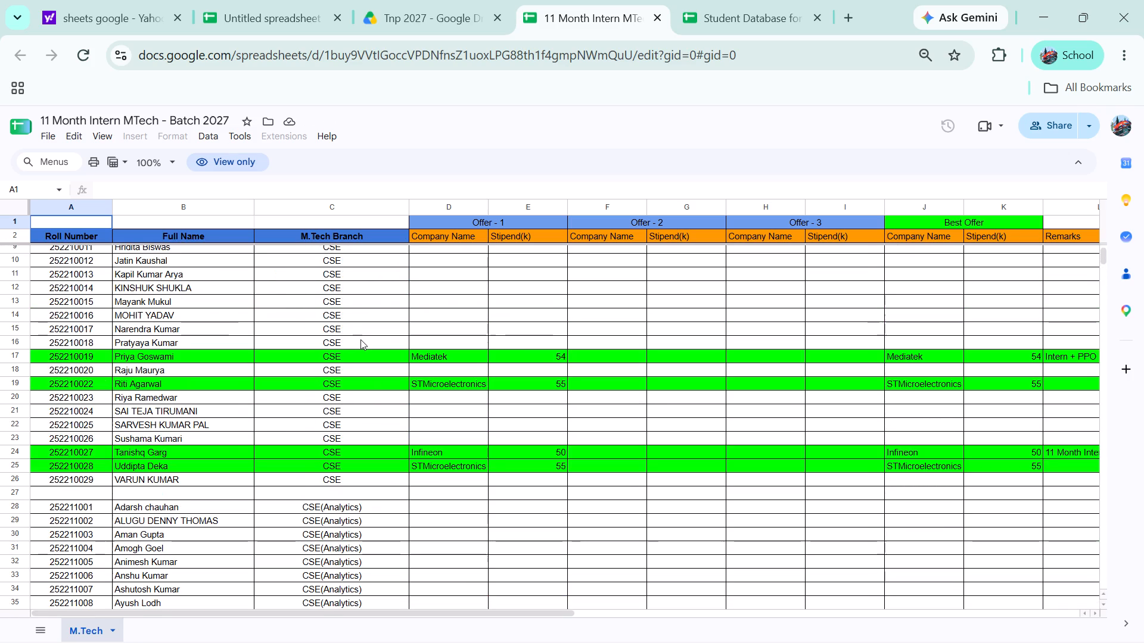
scroll(360, 339, down, 3)
scroll(360, 339, up, 7)
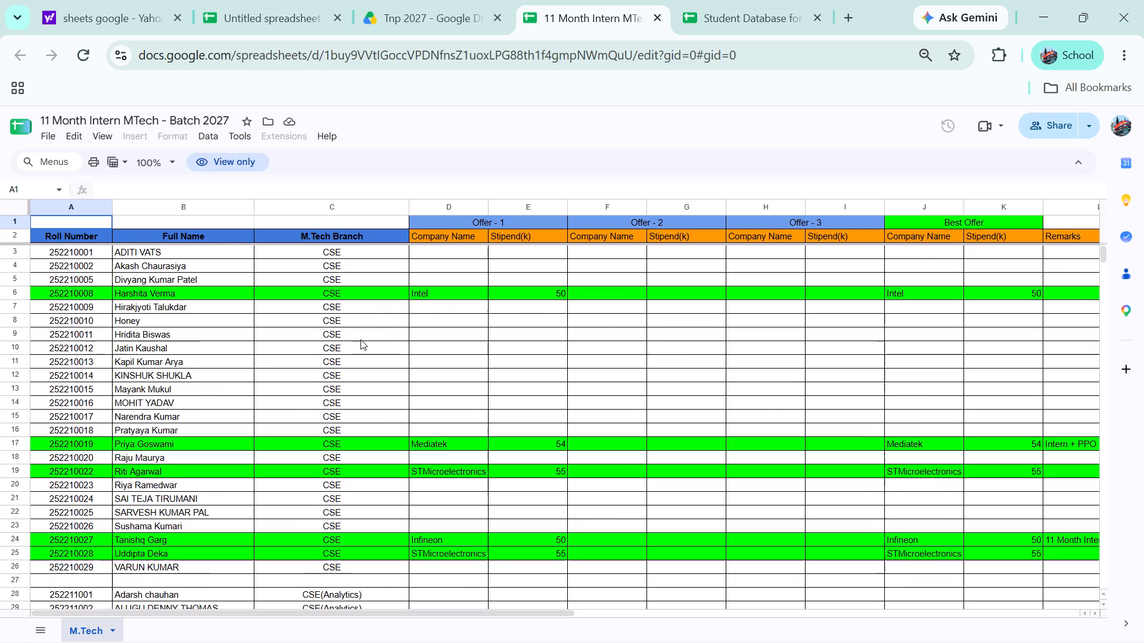
scroll(360, 339, up, 8)
Return to the untitled spreadsheet and review the rows of the B.Tech Batch 2028 sheet across the CSE, AIDS and ECE branches.
click(402, 8)
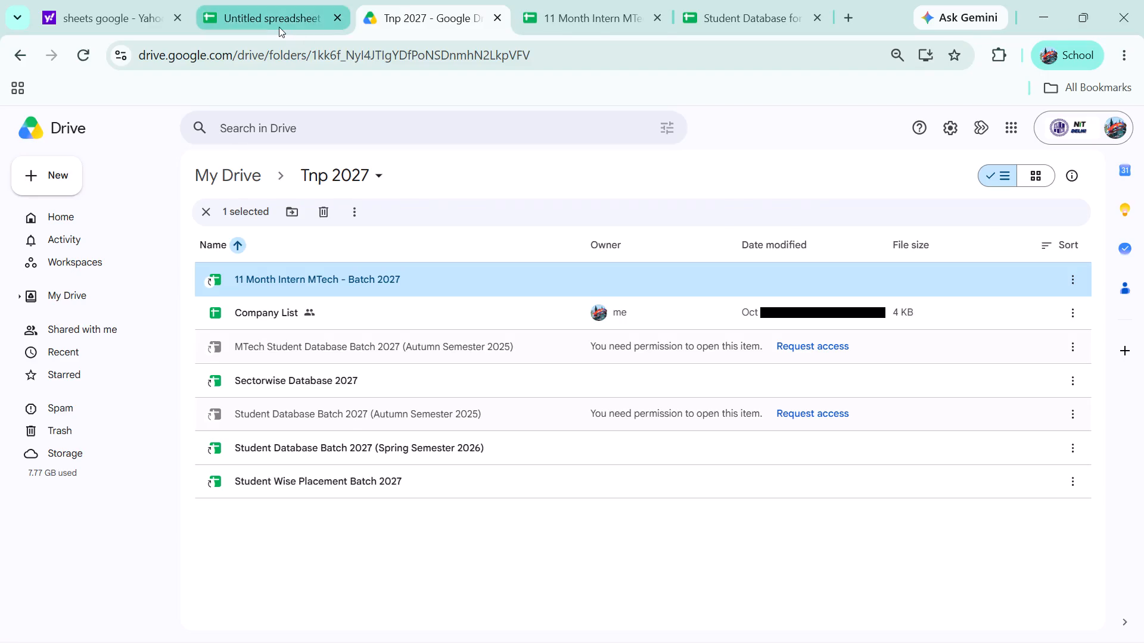
click(279, 27)
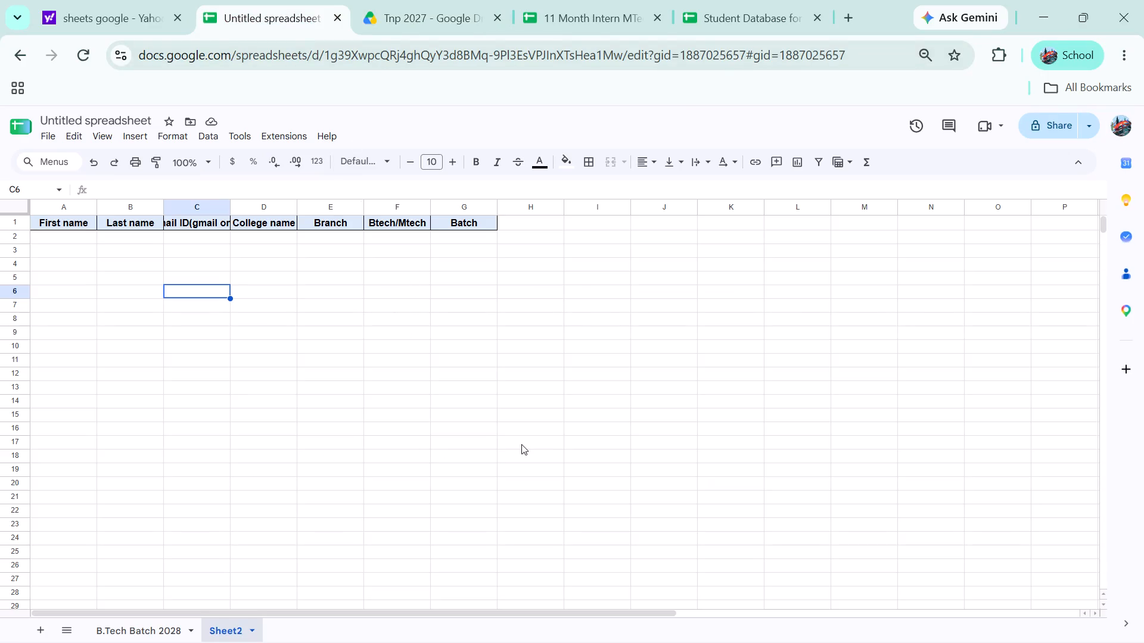
drag(166, 628, 163, 622)
scroll(320, 421, down, 5)
scroll(320, 421, up, 12)
scroll(320, 417, down, 3)
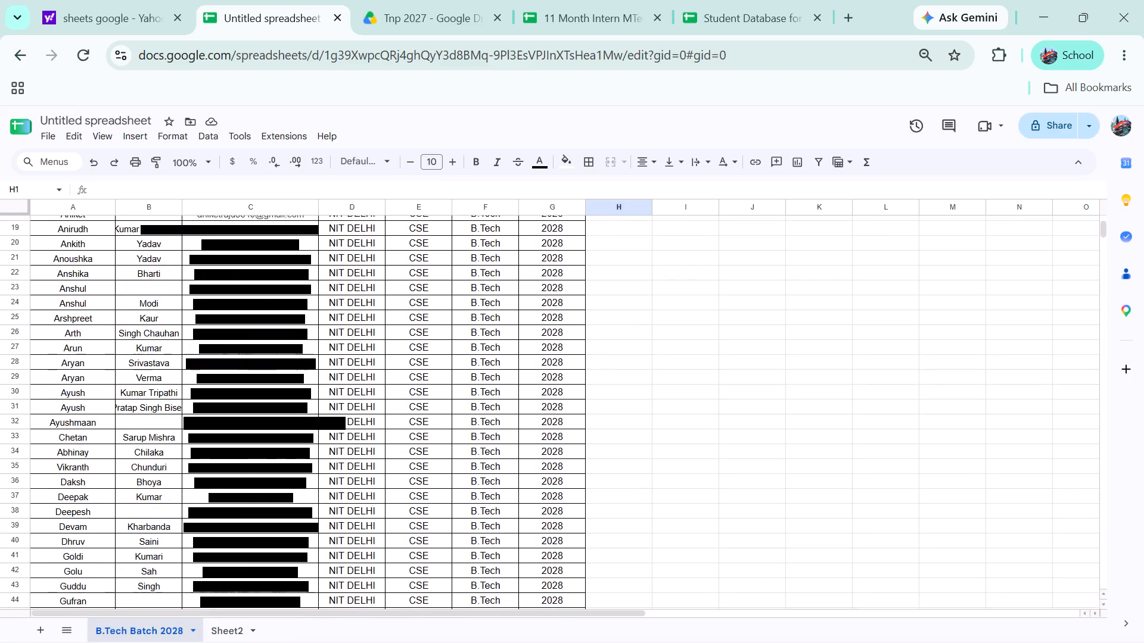
scroll(320, 417, down, 14)
scroll(281, 426, down, 12)
scroll(281, 426, up, 3)
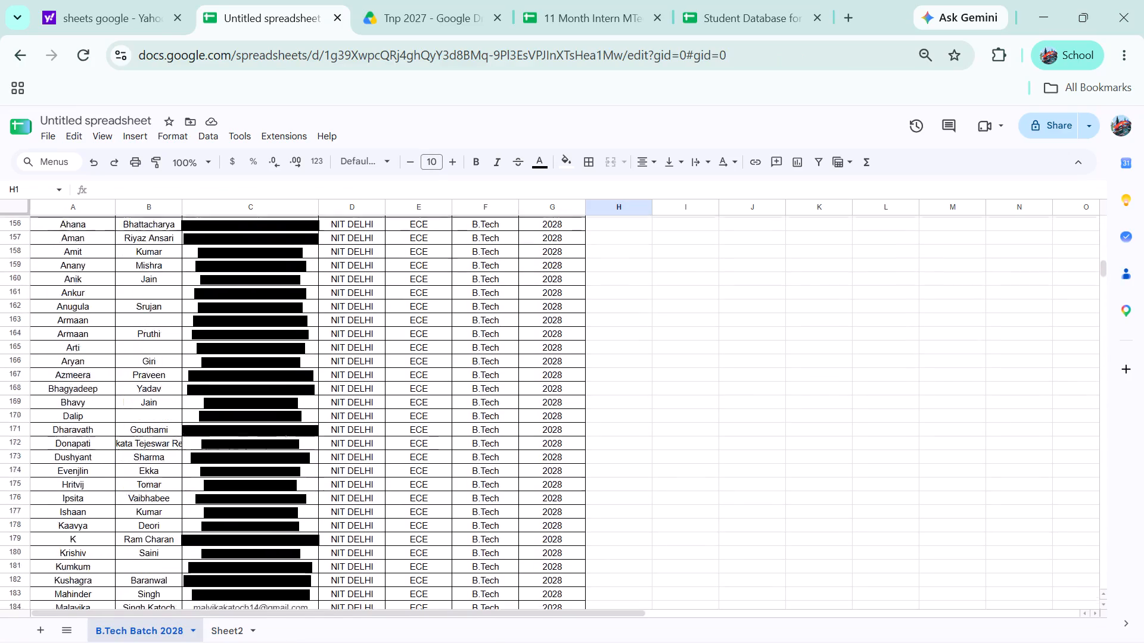
scroll(281, 426, up, 2)
scroll(281, 426, down, 4)
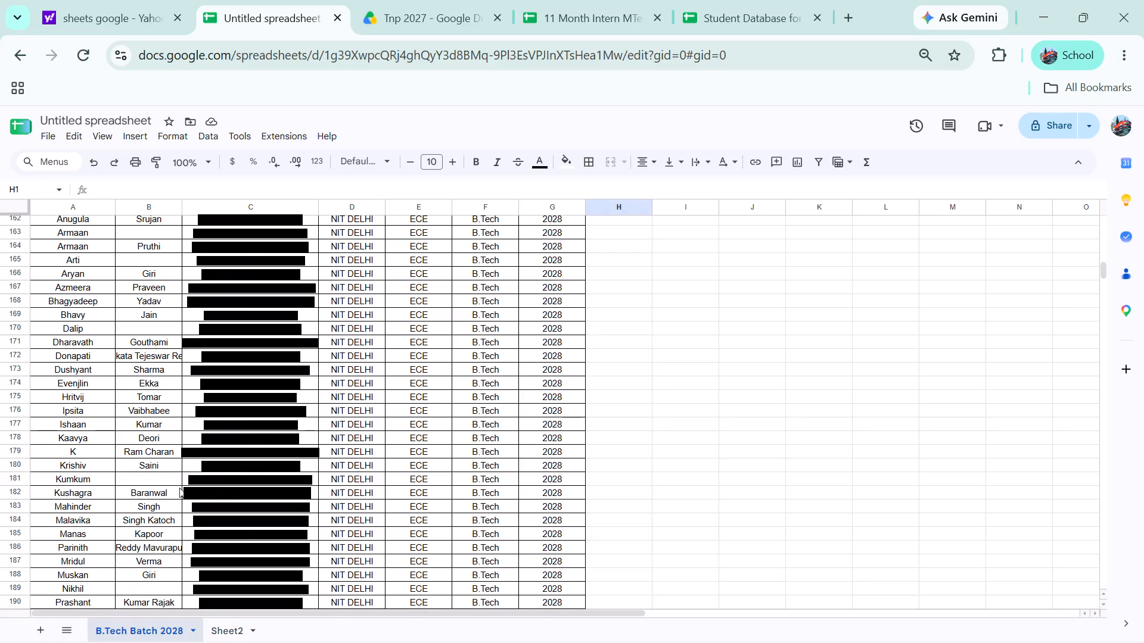
scroll(179, 488, down, 2)
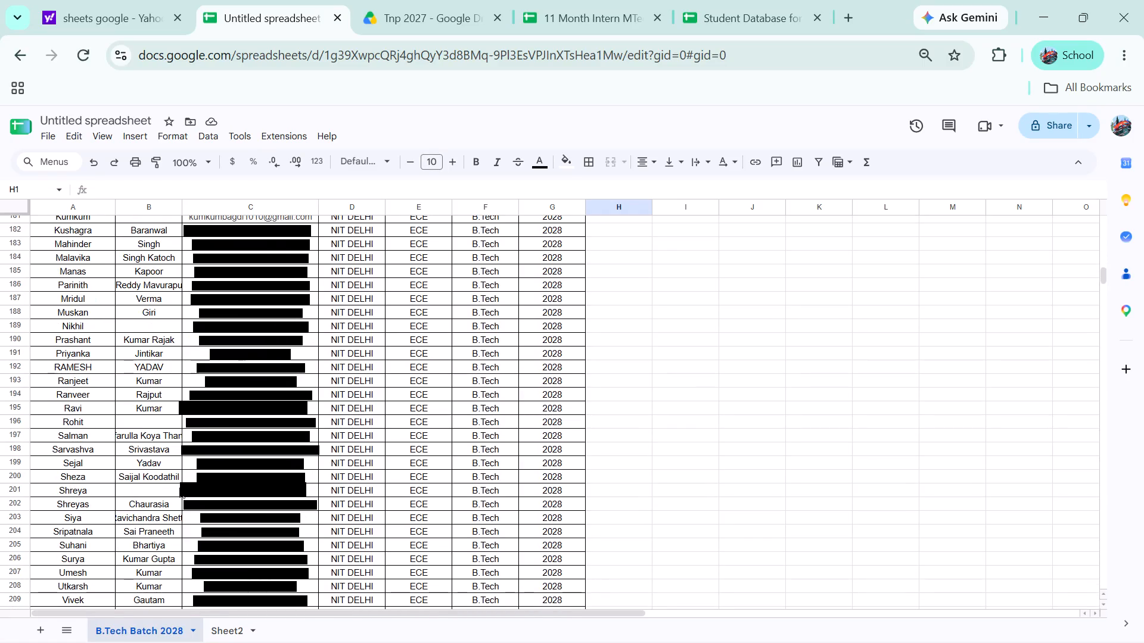
scroll(181, 486, up, 11)
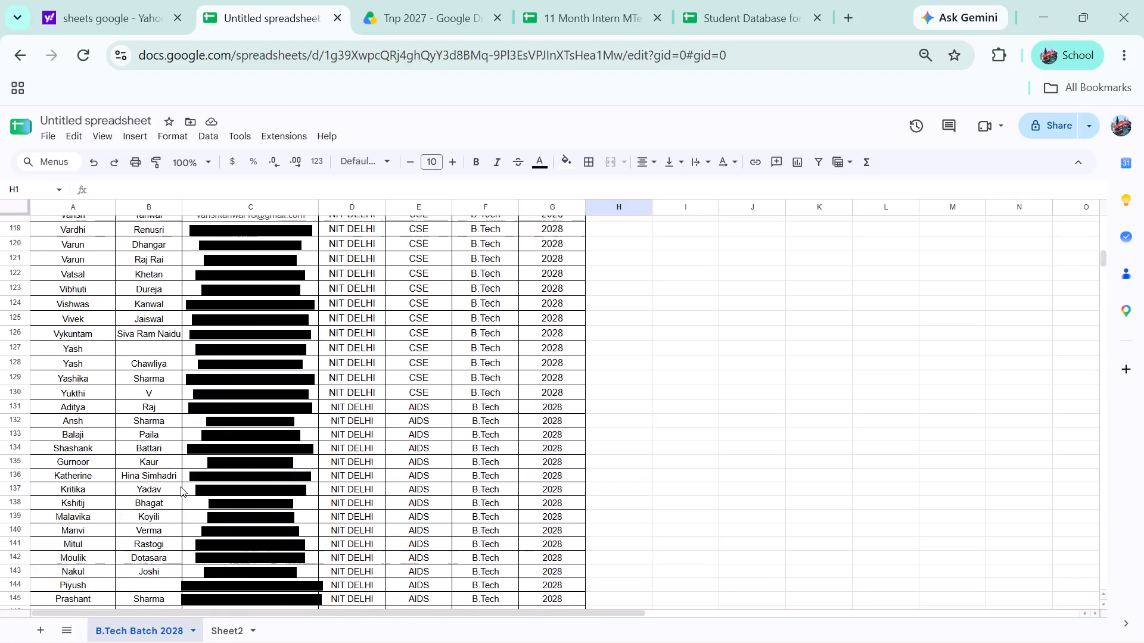
scroll(181, 486, up, 20)
scroll(186, 485, up, 7)
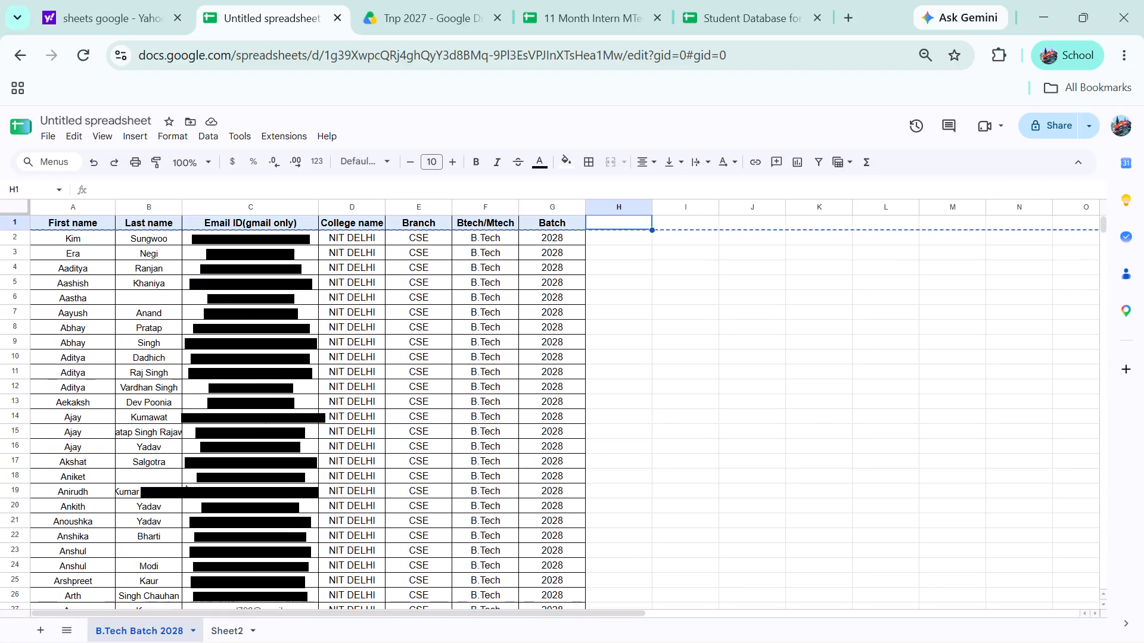
click(652, 402)
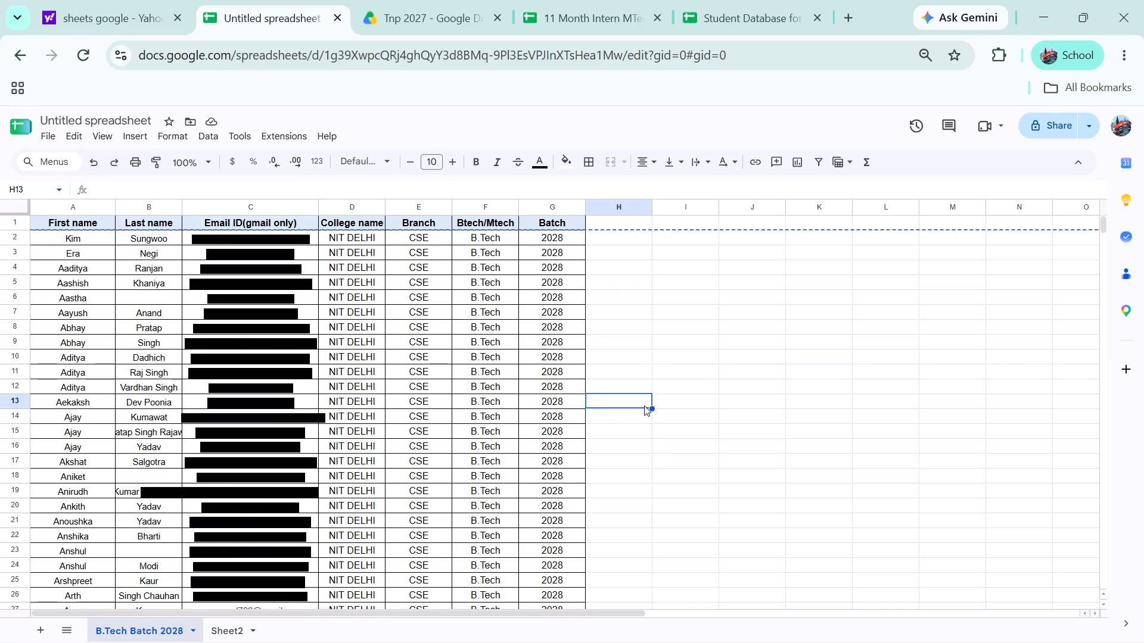
scroll(228, 458, down, 3)
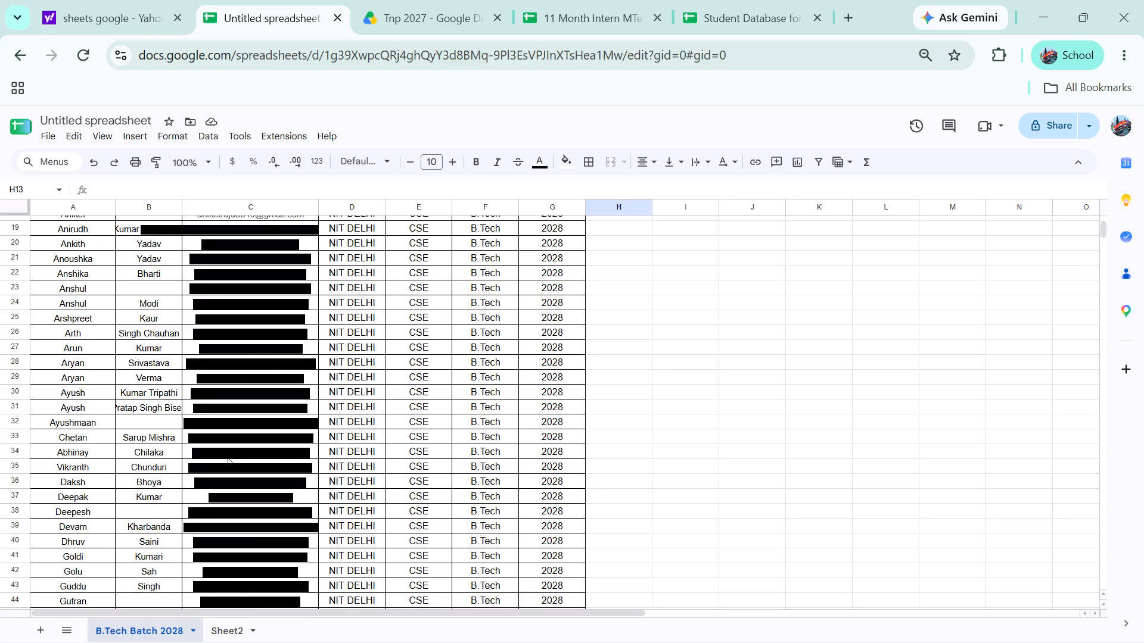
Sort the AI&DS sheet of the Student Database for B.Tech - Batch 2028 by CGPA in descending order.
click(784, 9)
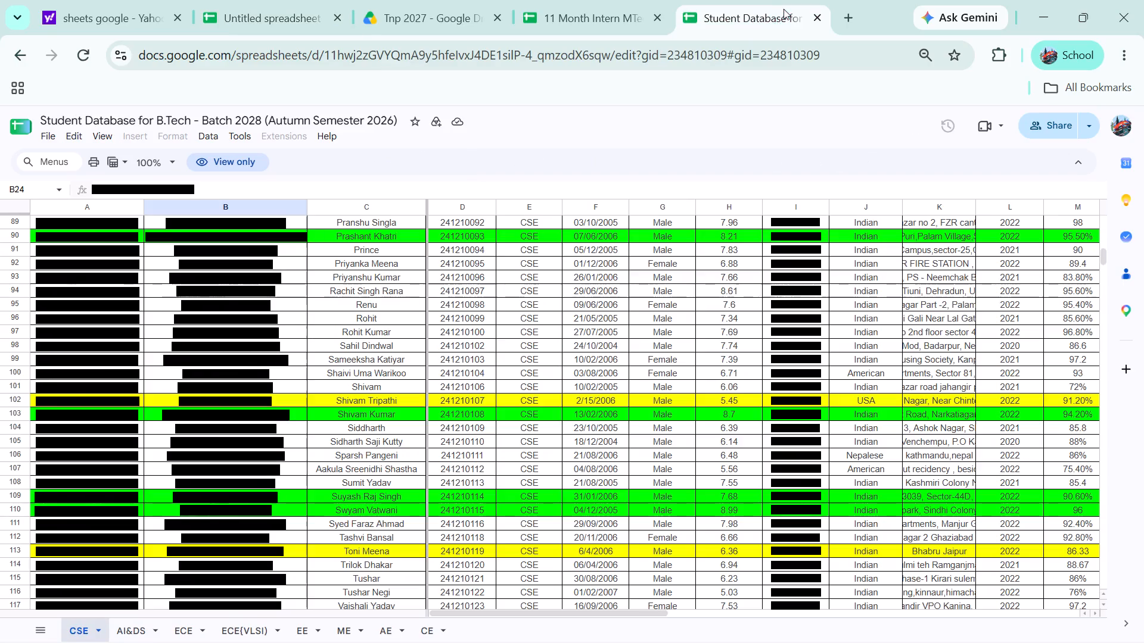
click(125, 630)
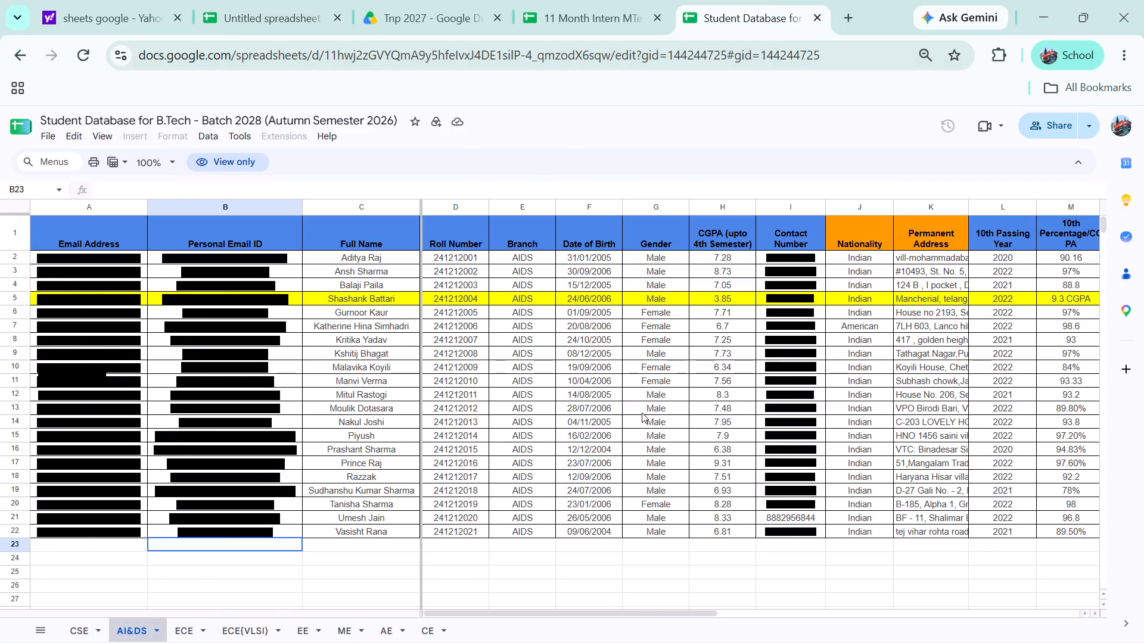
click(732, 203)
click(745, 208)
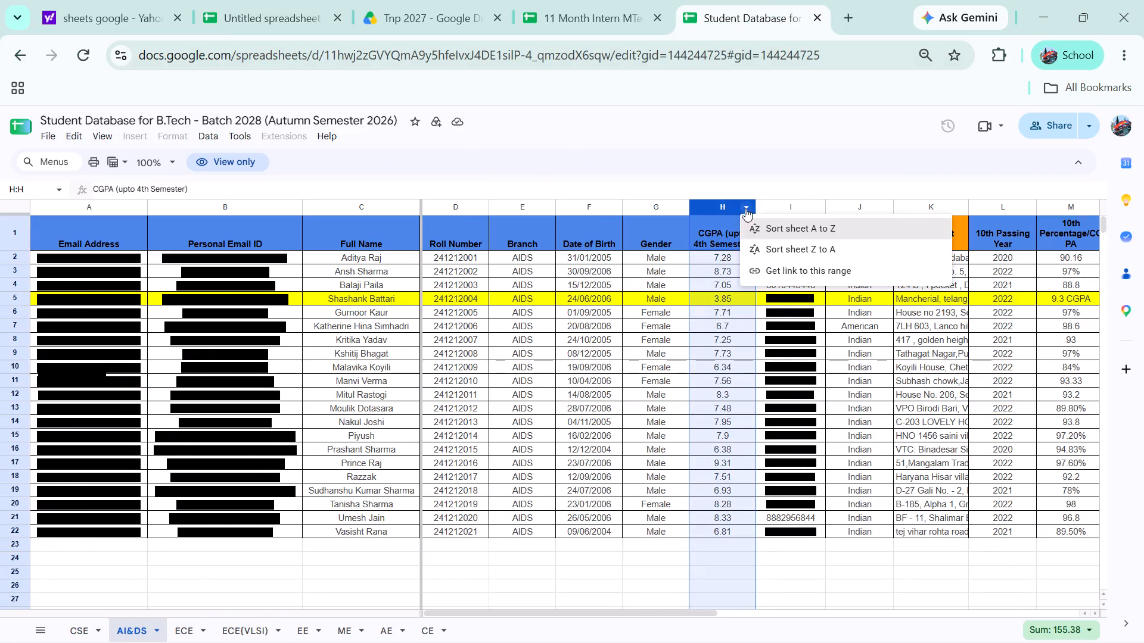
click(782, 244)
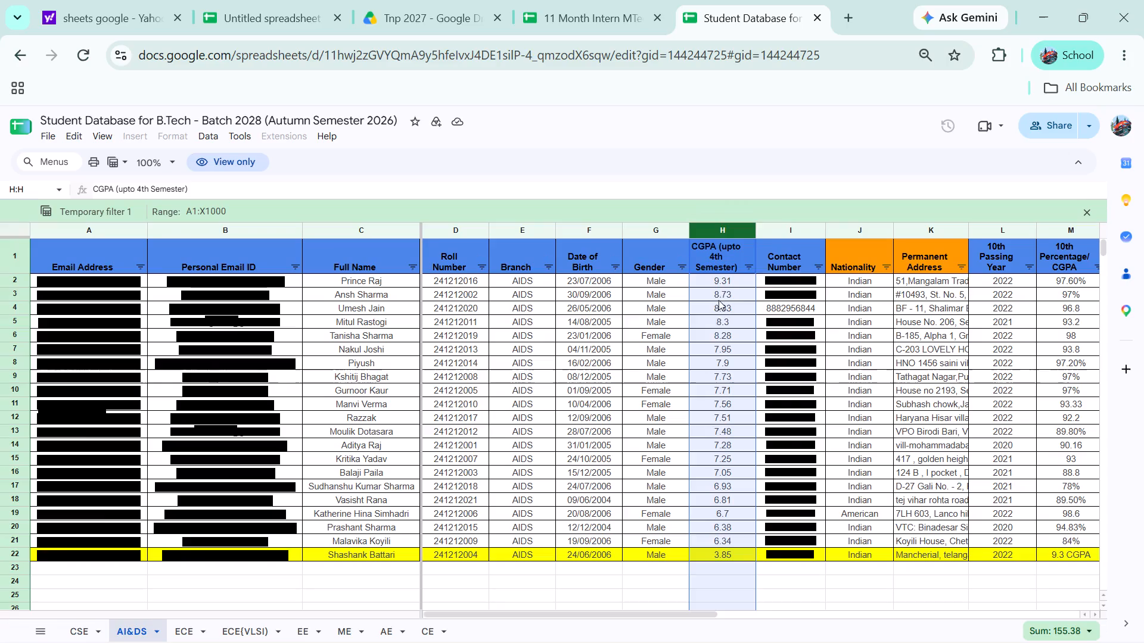
Examine the CGPA values of the AI&DS students one by one down the sorted column.
click(708, 341)
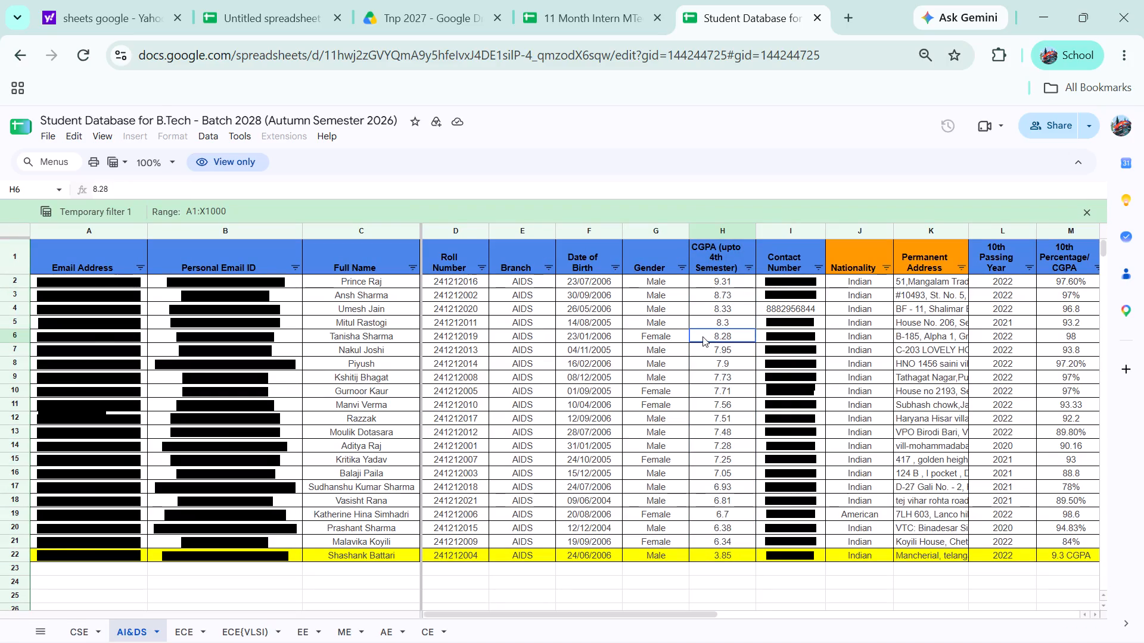
click(725, 314)
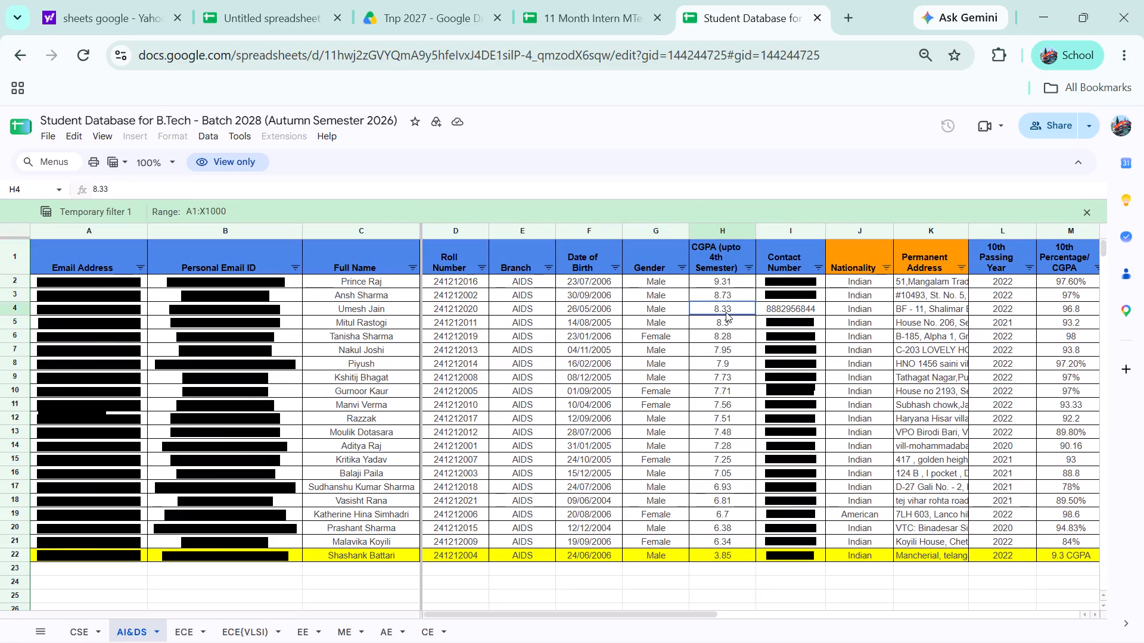
click(719, 323)
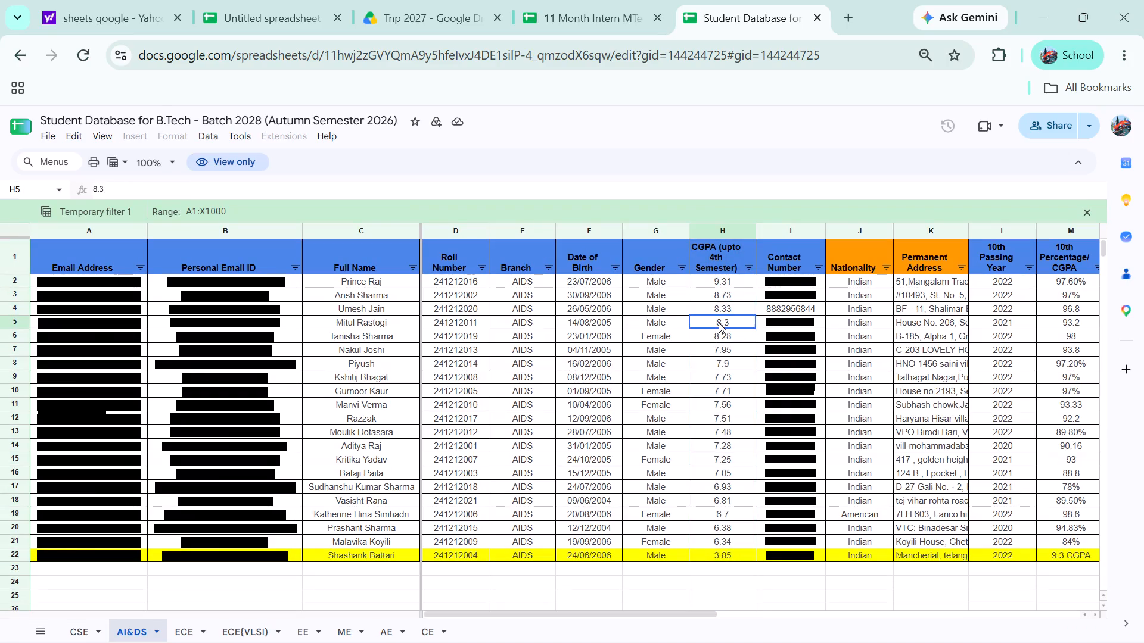
click(713, 330)
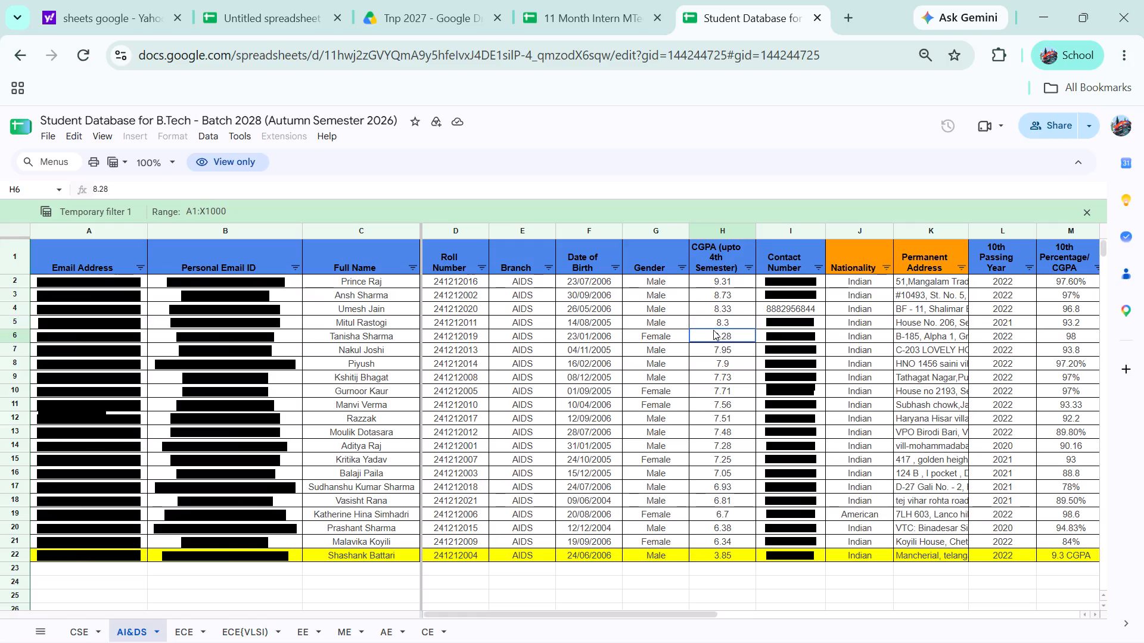
click(710, 343)
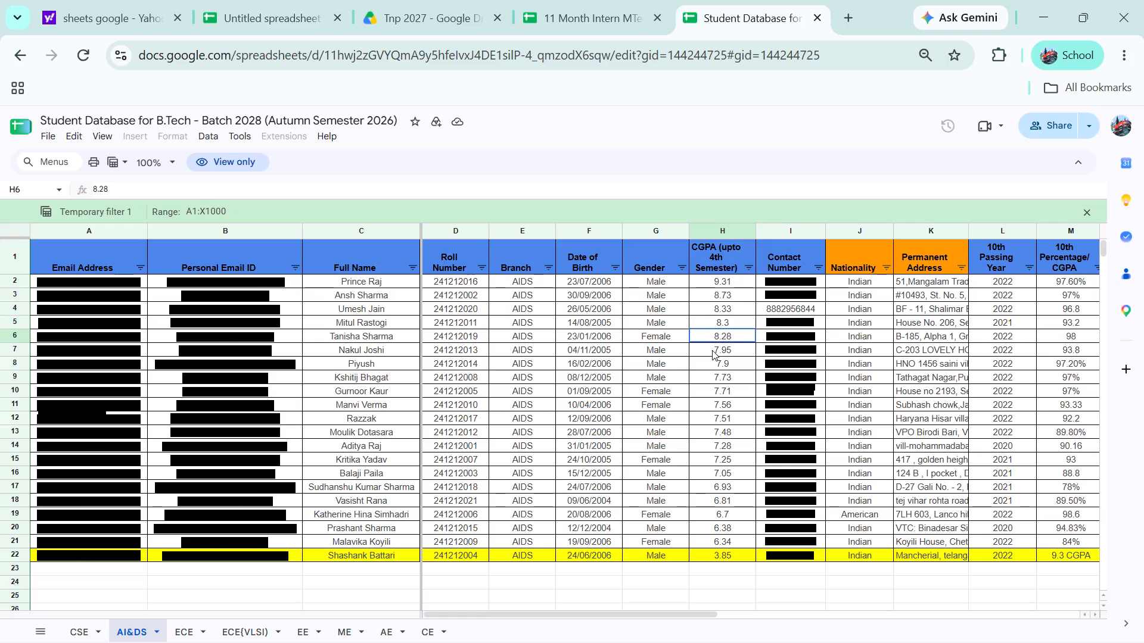
click(713, 356)
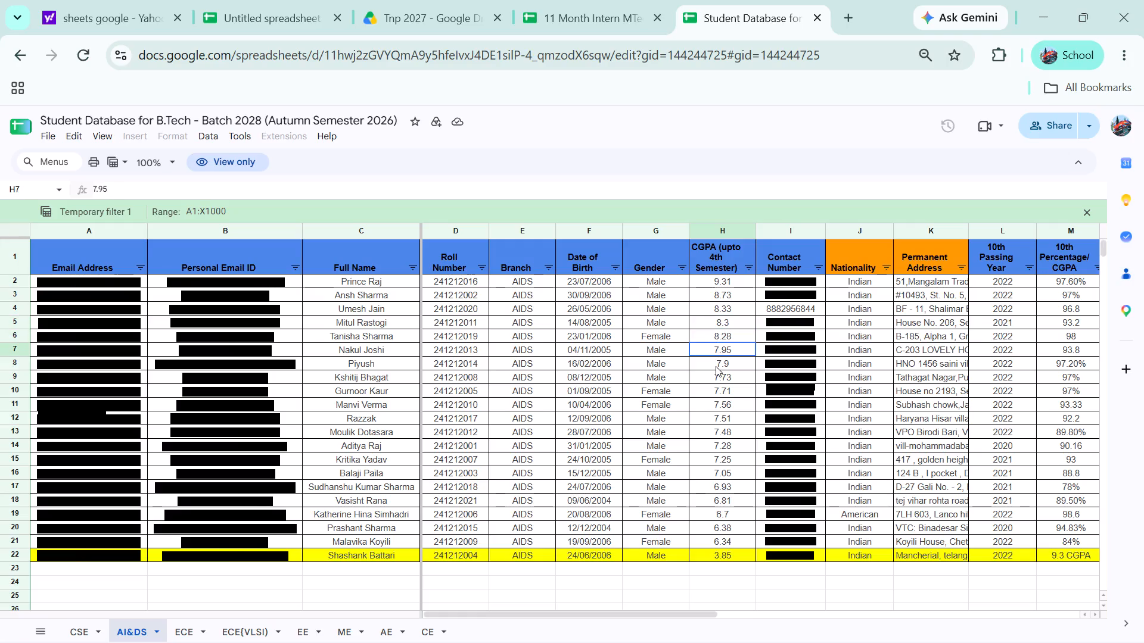
click(716, 366)
click(717, 376)
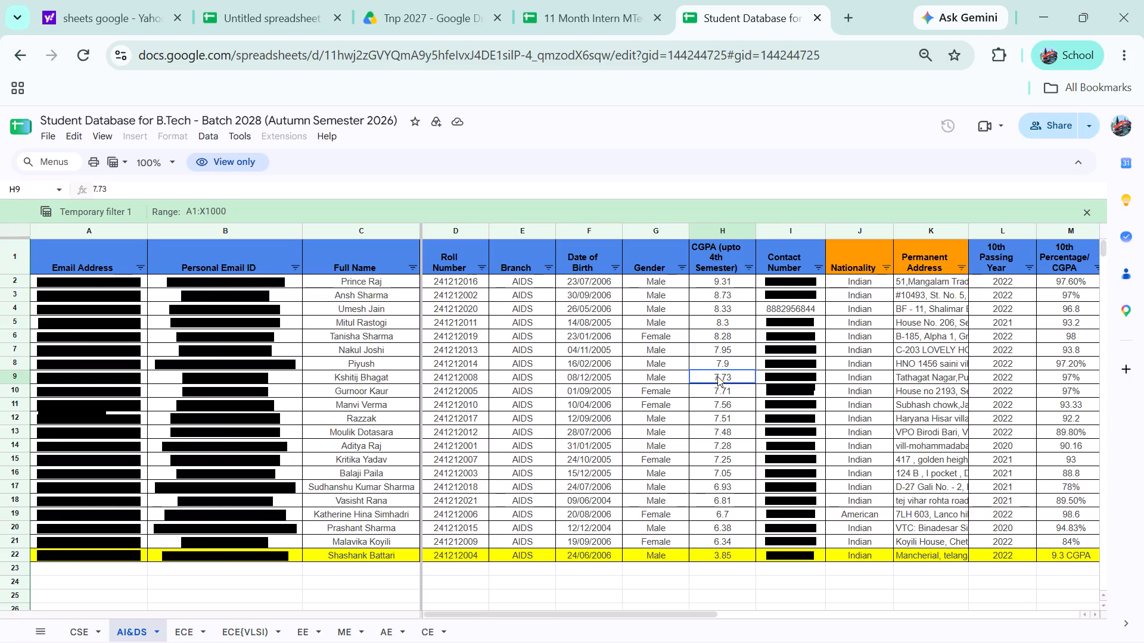
click(717, 385)
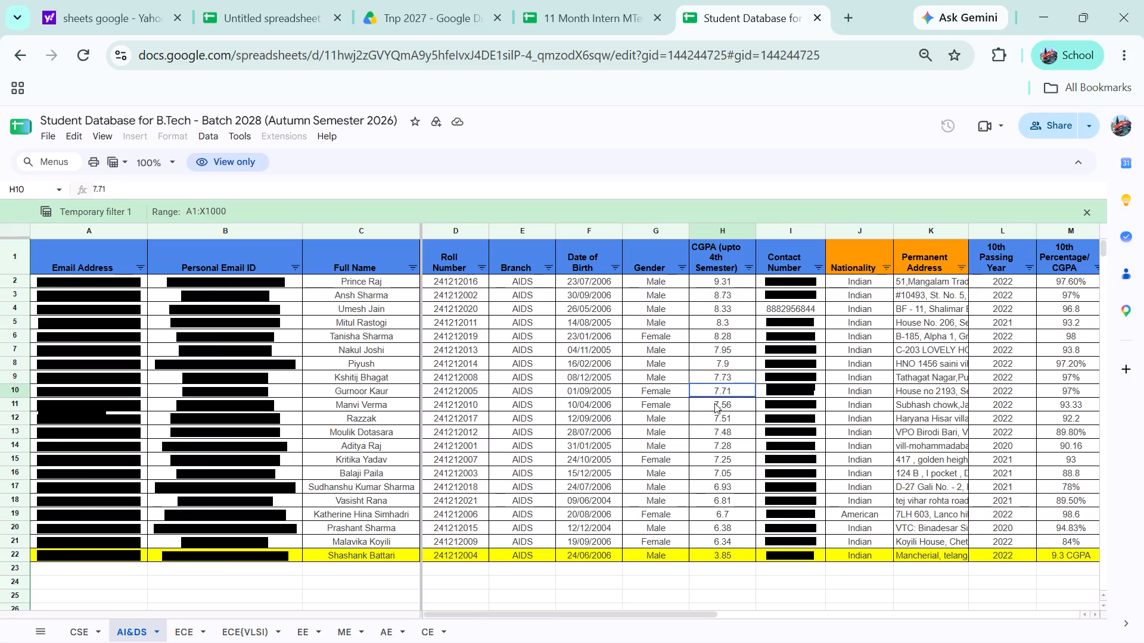
click(714, 403)
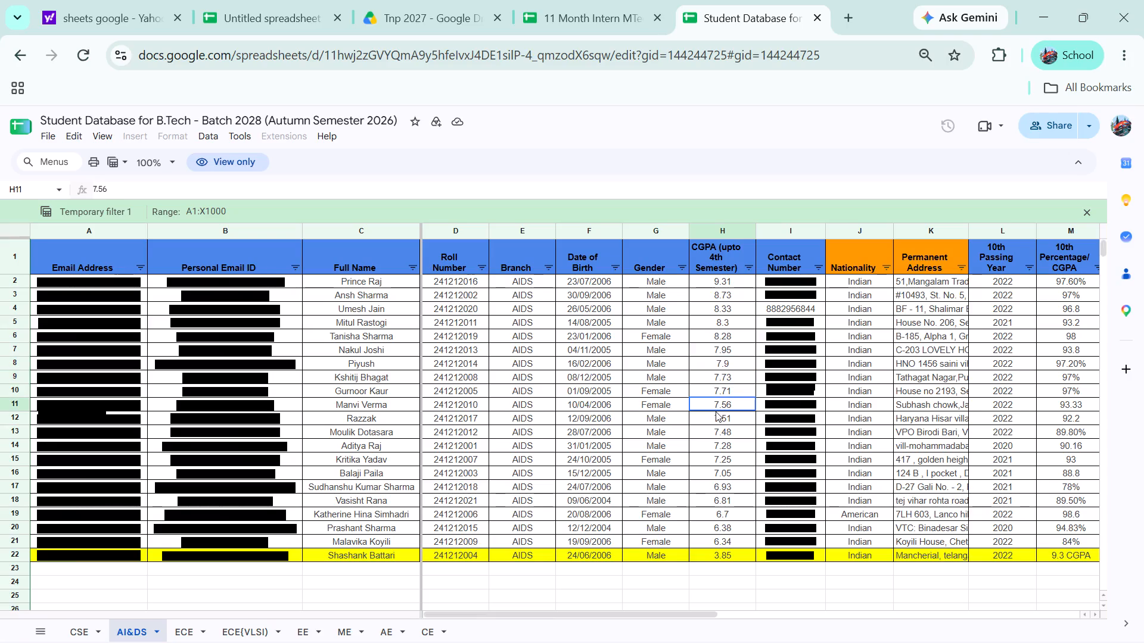
click(716, 417)
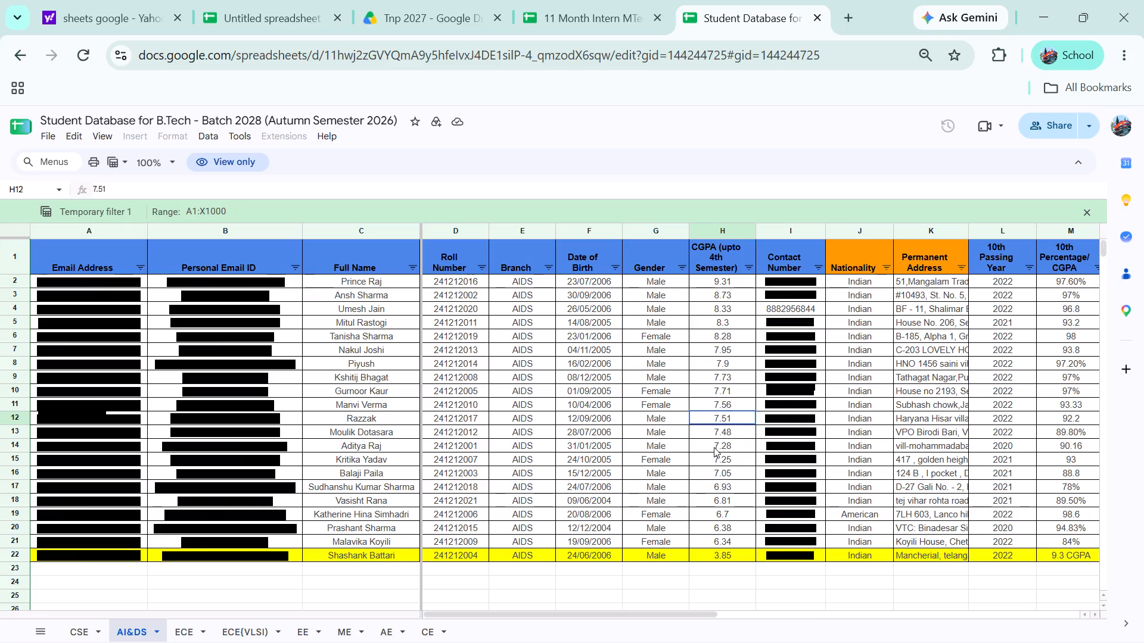
click(708, 460)
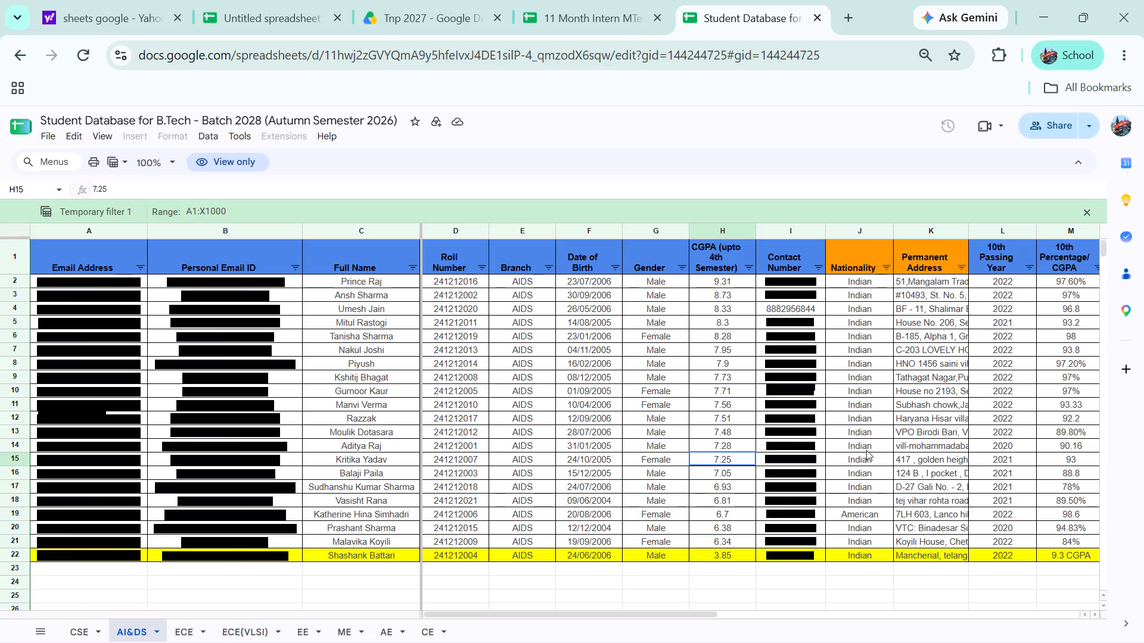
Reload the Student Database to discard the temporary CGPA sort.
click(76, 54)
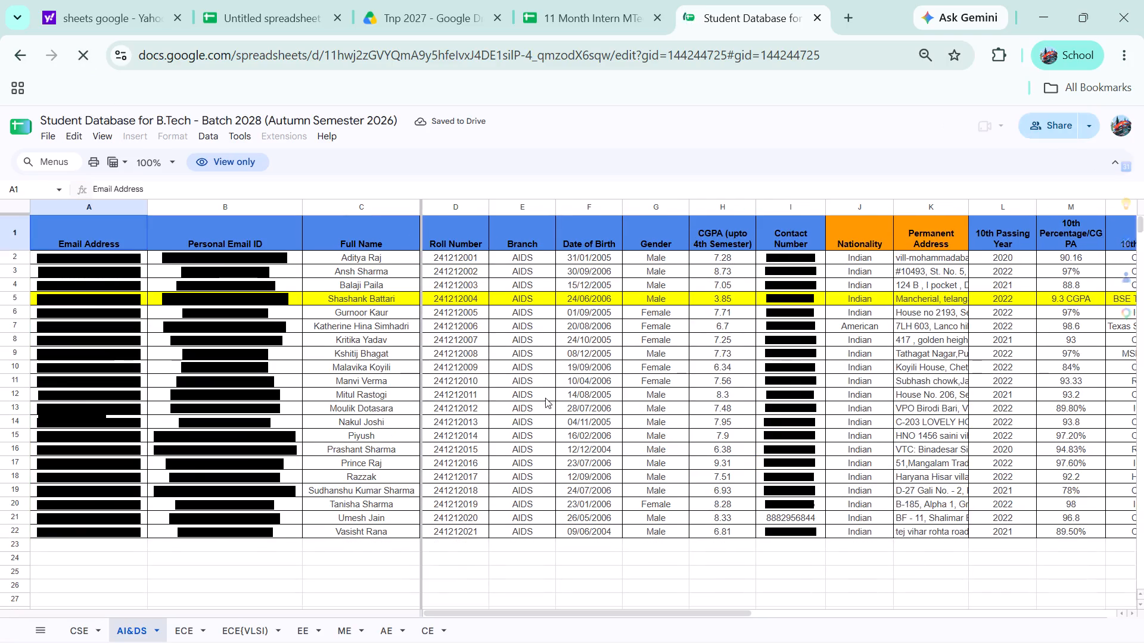
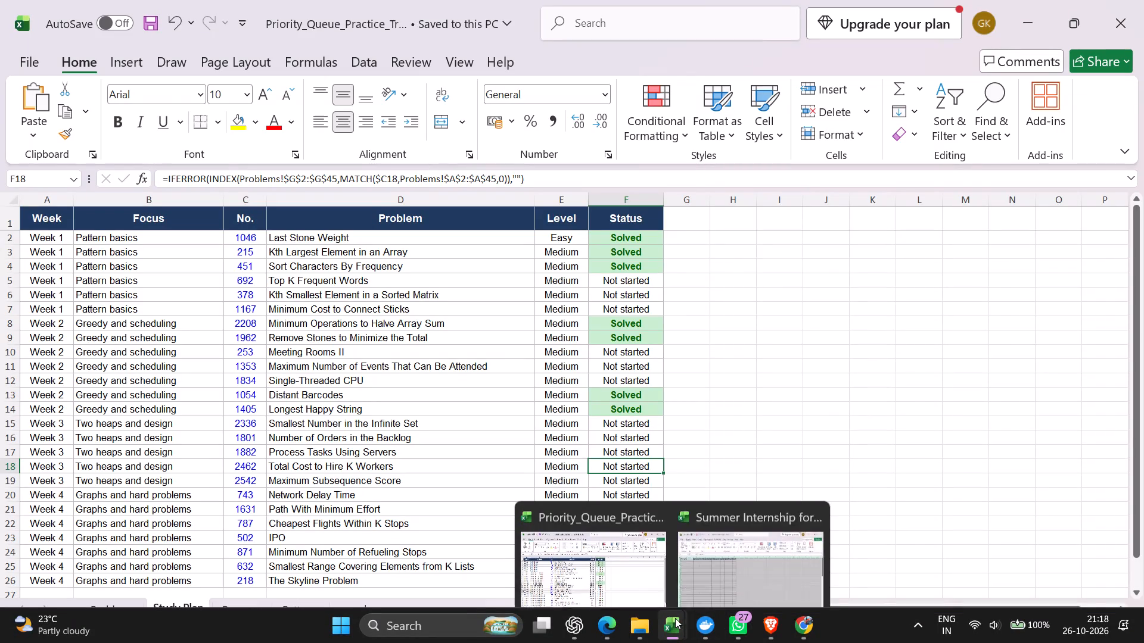
Switch to the Summer Internship format workbook in Excel and try to select its file name for reuse.
click(713, 550)
scroll(229, 409, up, 6)
click(144, 333)
scroll(169, 339, up, 8)
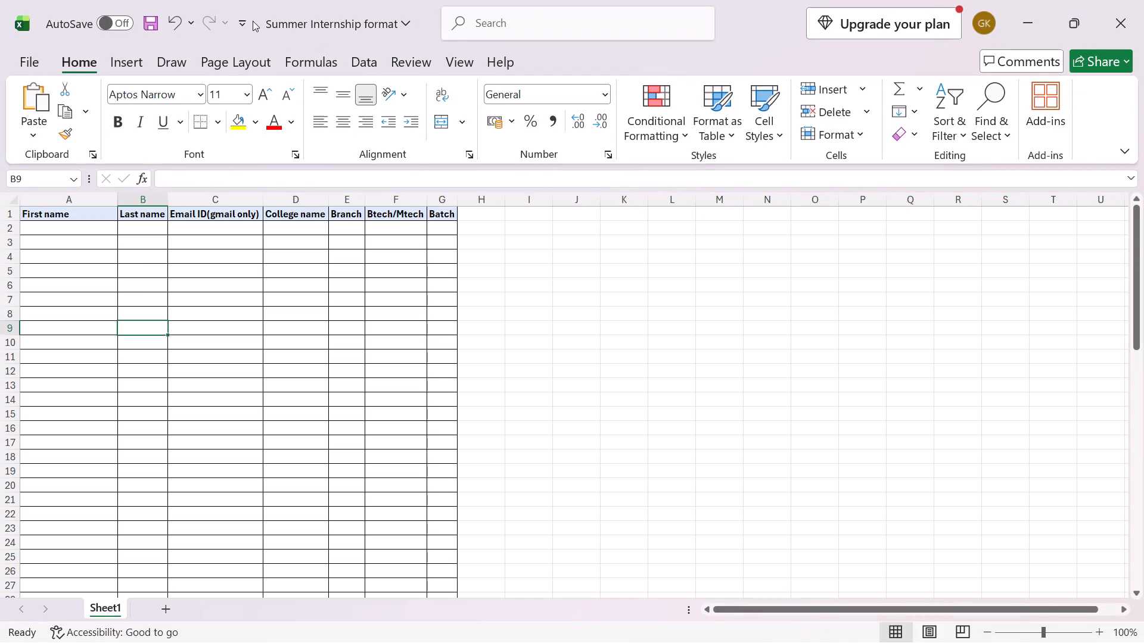
drag(268, 26, 301, 71)
triple_click(304, 66)
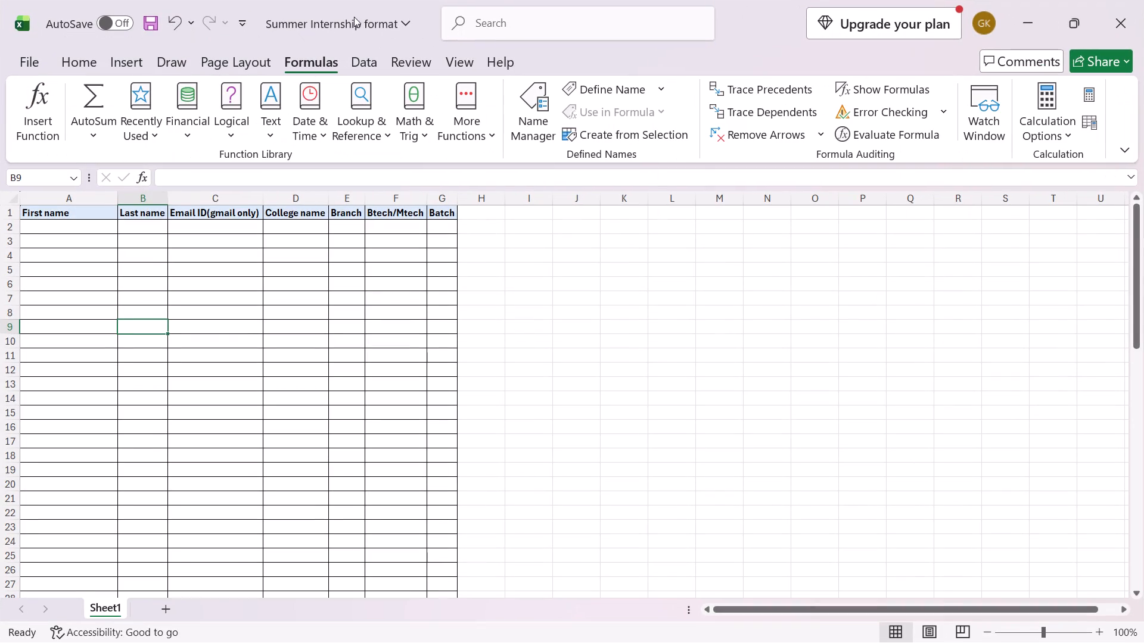
double_click(353, 15)
click(325, 68)
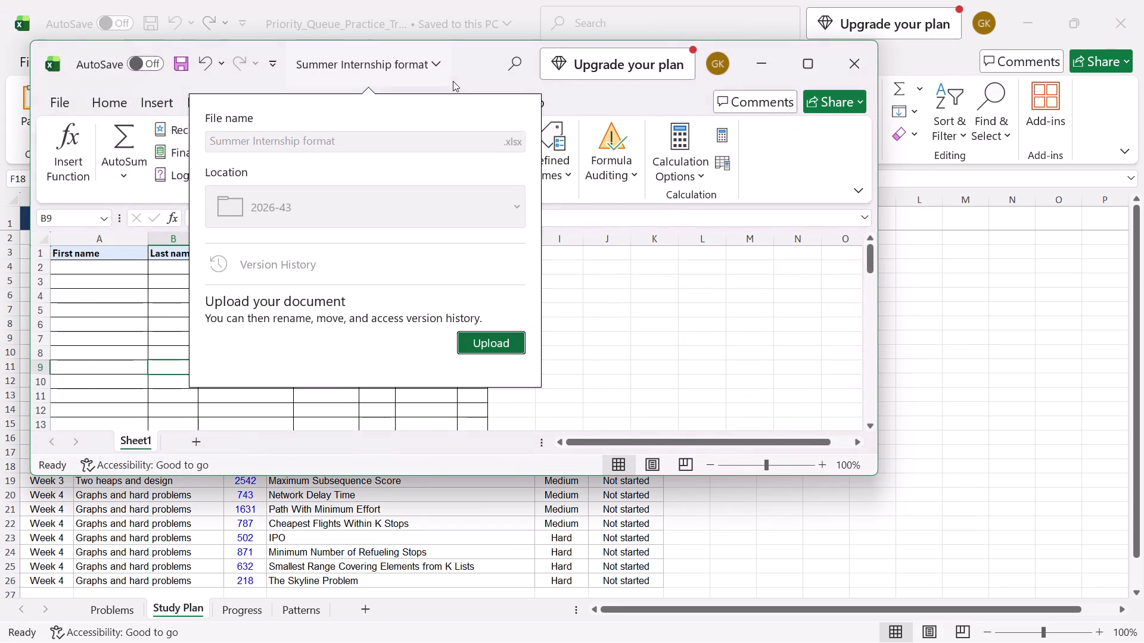
triple_click(339, 135)
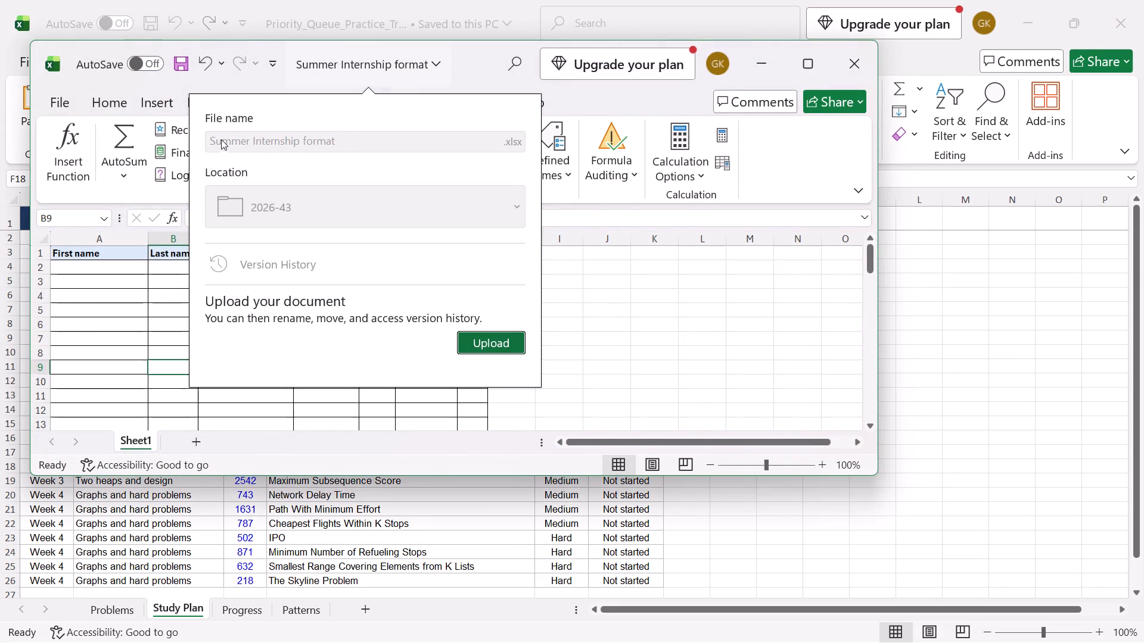
drag(210, 136, 305, 149)
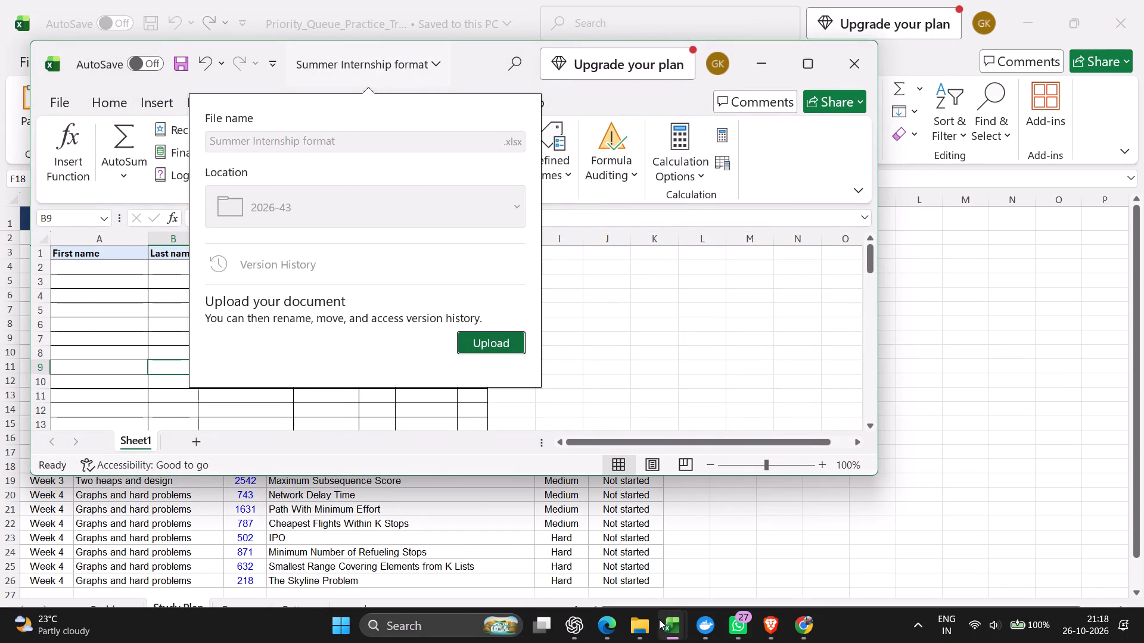
Return to the untitled spreadsheet in Chrome and rename it as Summer Internship Format.
click(800, 628)
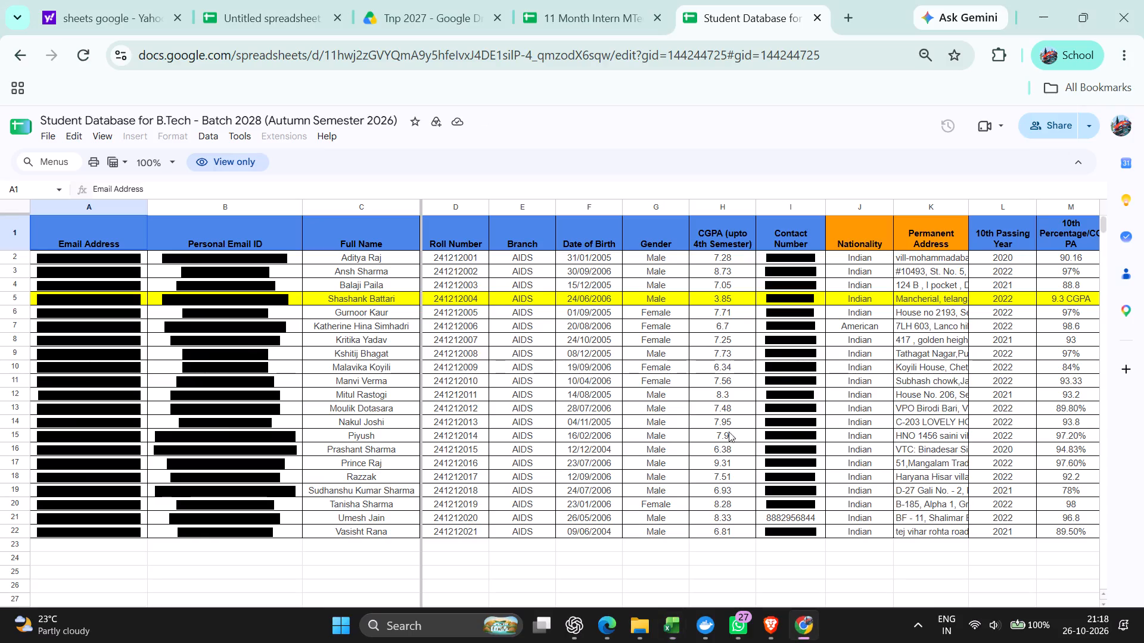
click(279, 0)
click(123, 111)
double_click(123, 113)
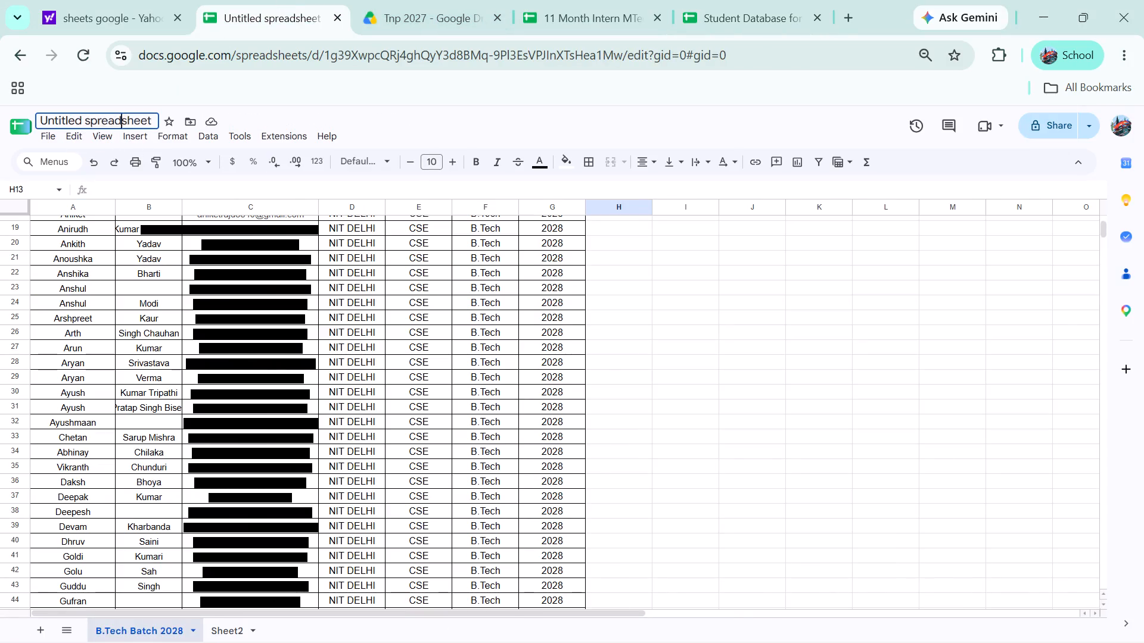
click(123, 113)
triple_click(123, 113)
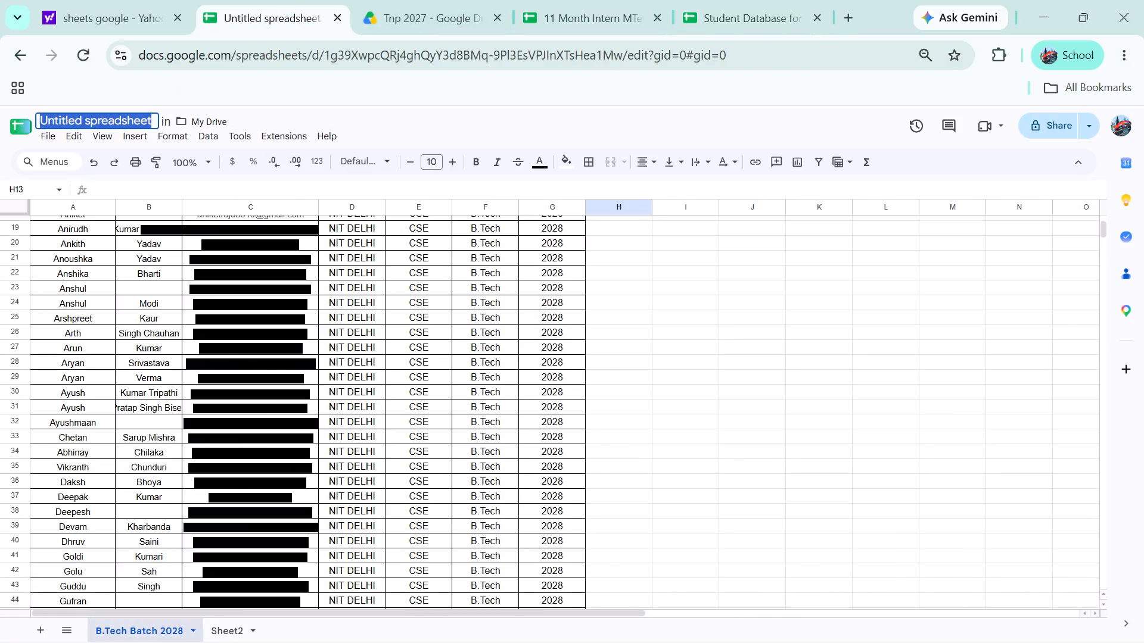
text(Summer Intern)
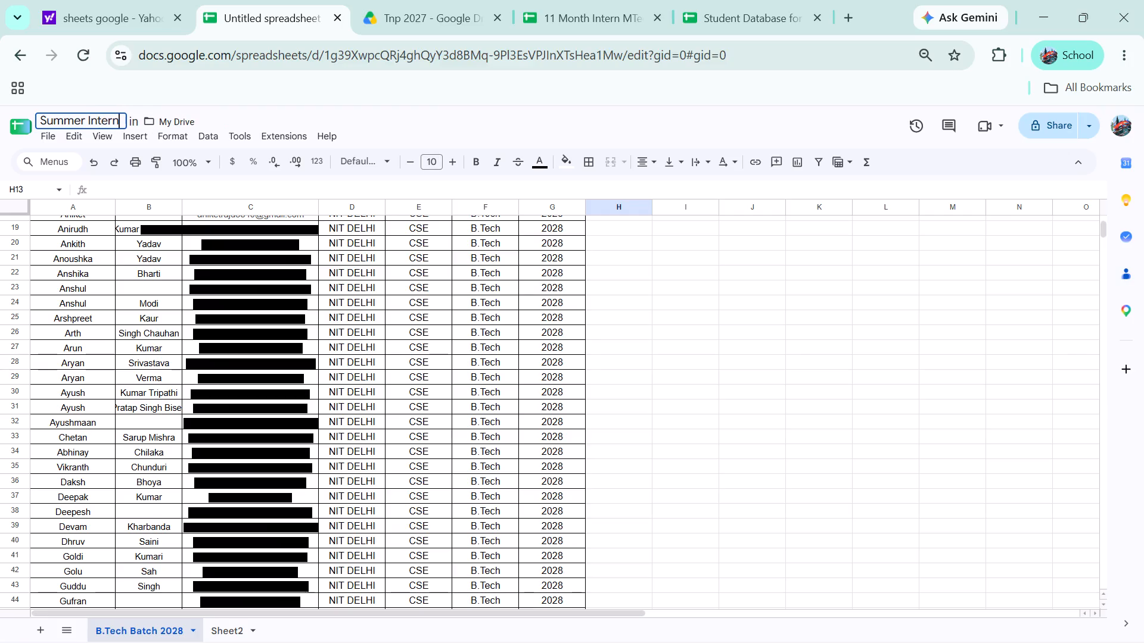
text(ship)
key(space)
text(Format)
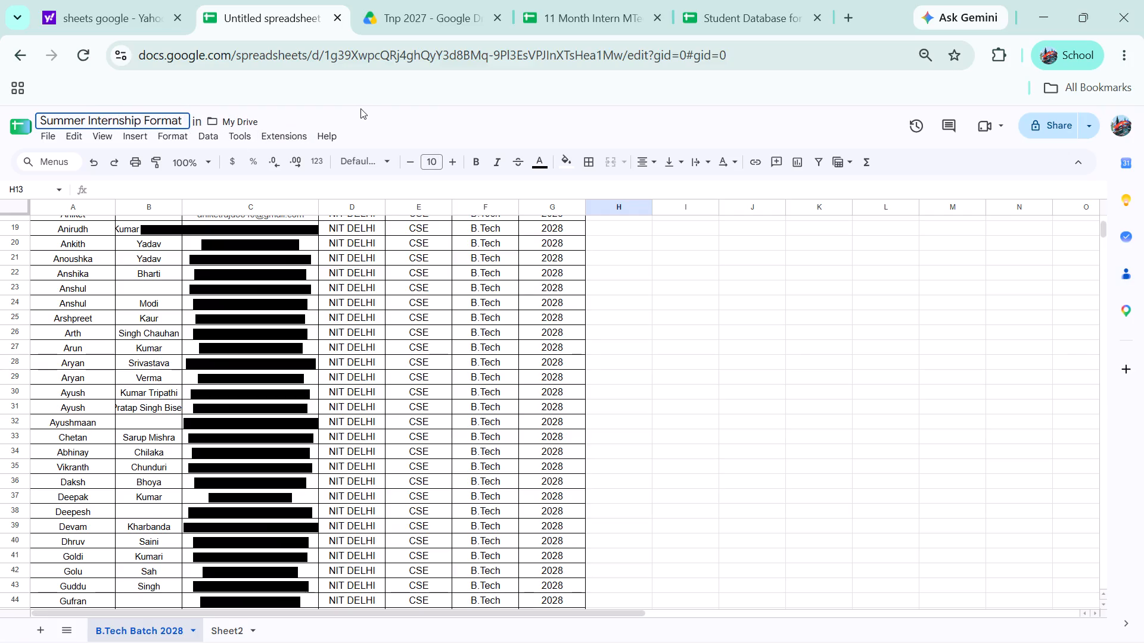
key(space)
text(2028)
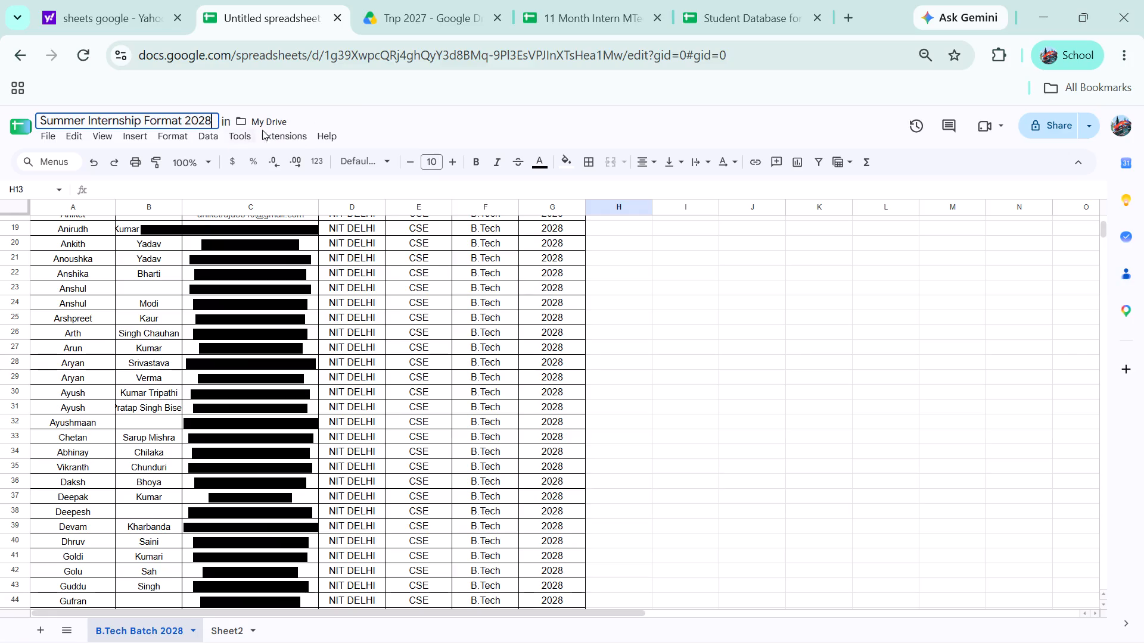
key(BackSpace)
key(BackSpace)
key(BackSpace)
key(BackSpace)
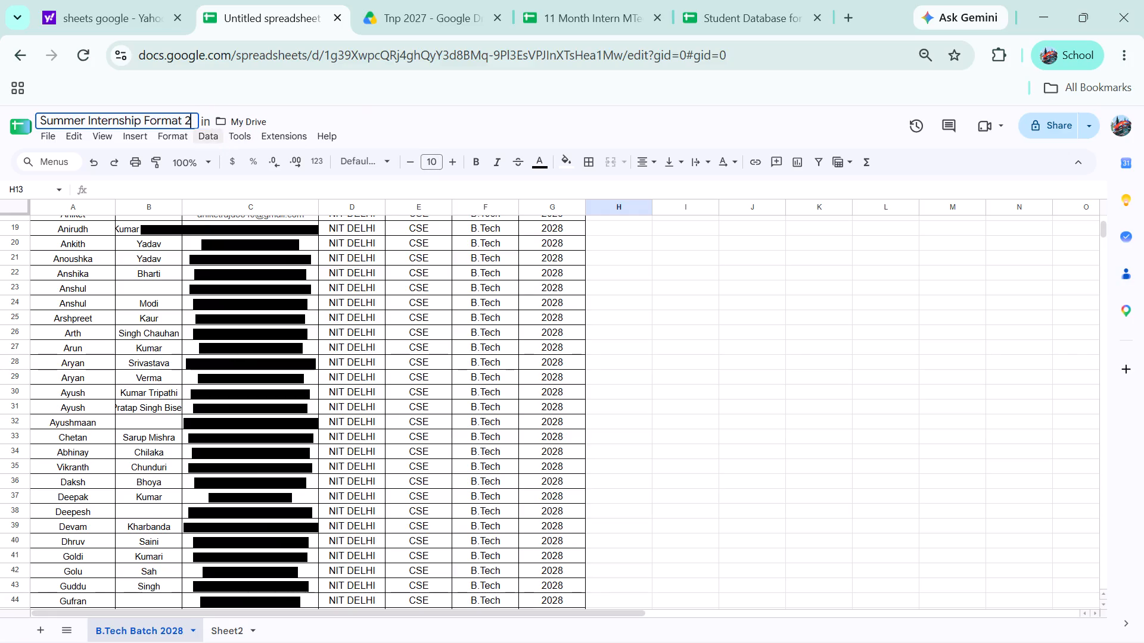
click(387, 131)
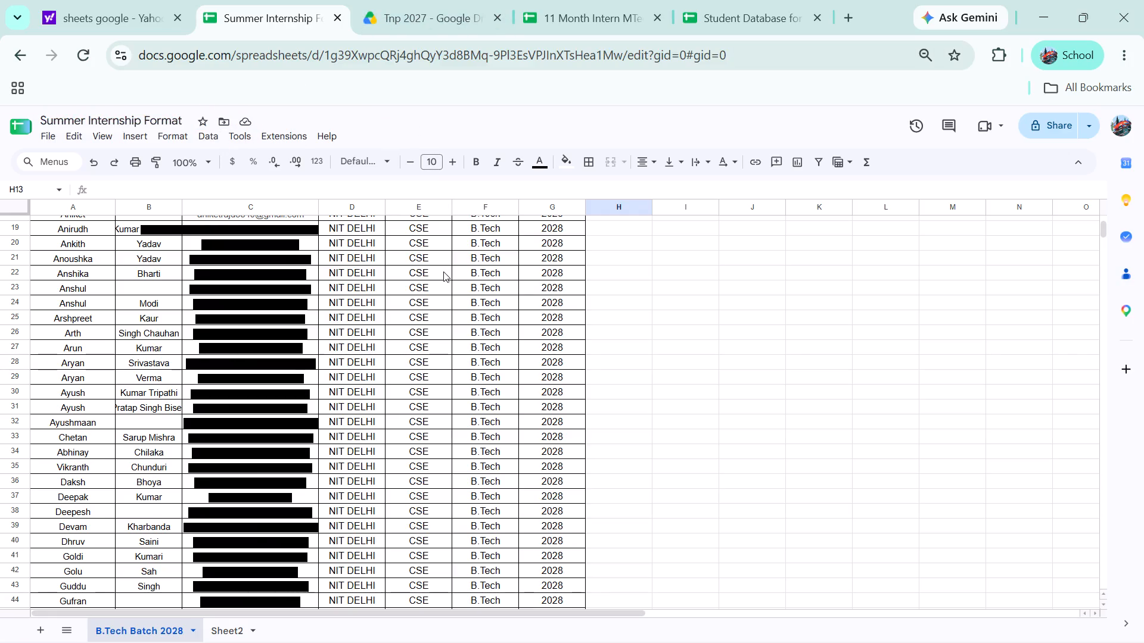
Switch to Sheet2 and open its sheet options.
scroll(423, 288, down, 3)
scroll(397, 334, down, 4)
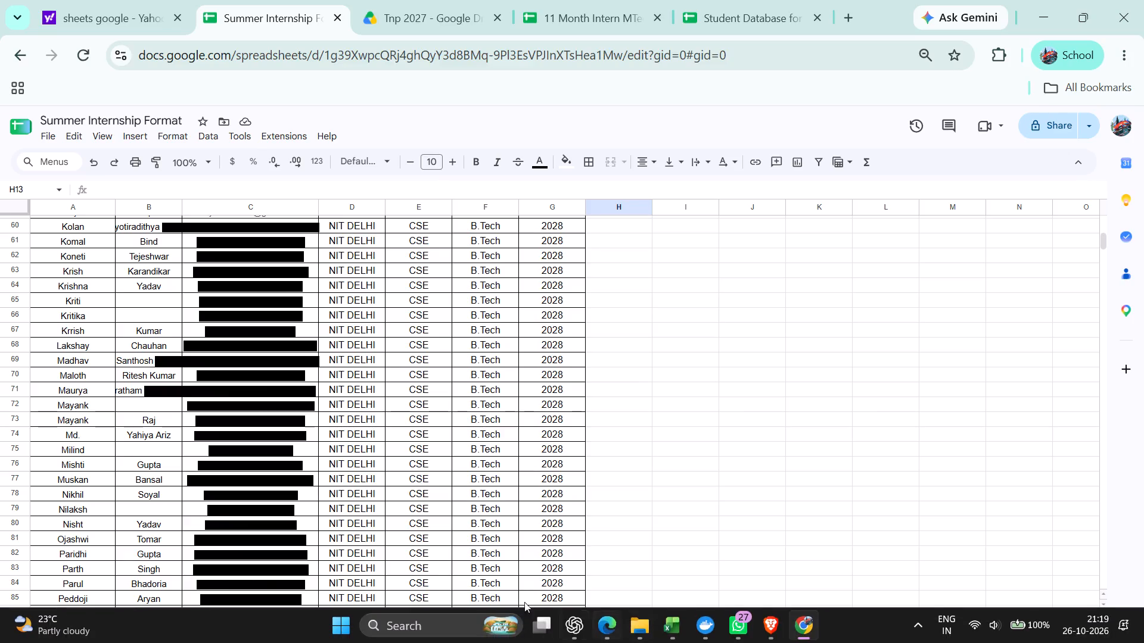
right_click(223, 629)
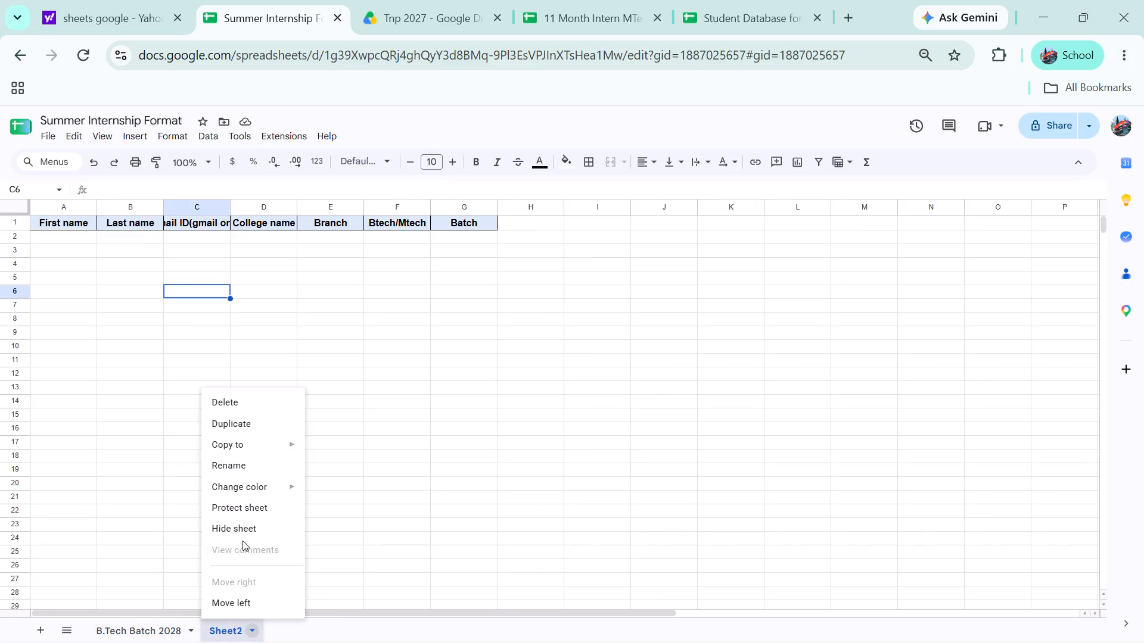
Delete Sheet2 from the Summer Internship Format spreadsheet.
click(237, 408)
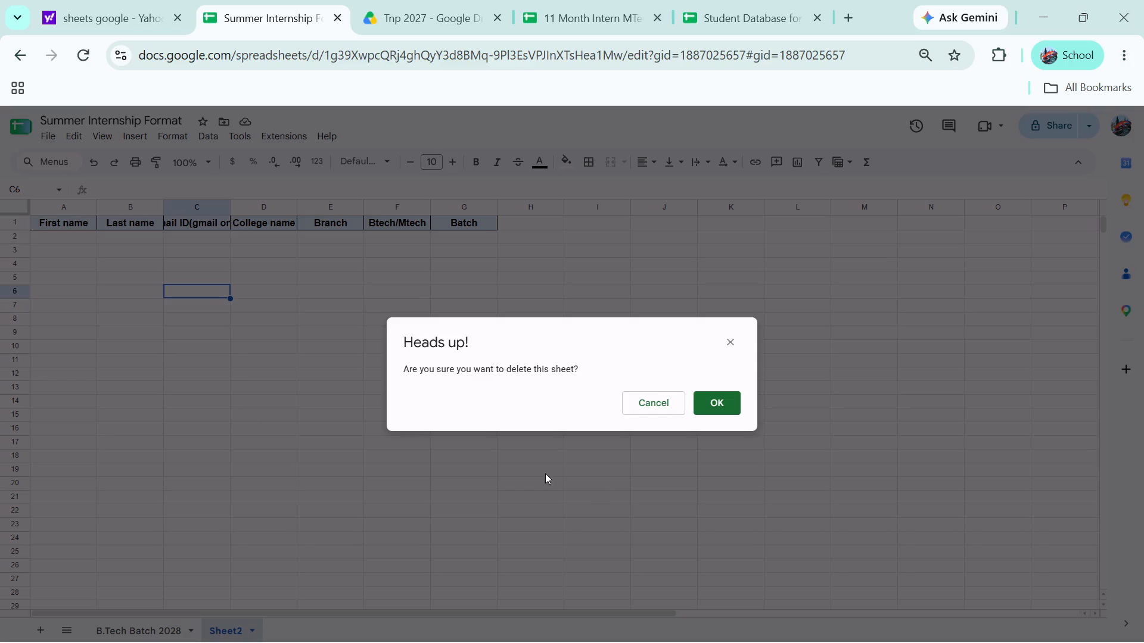
click(727, 408)
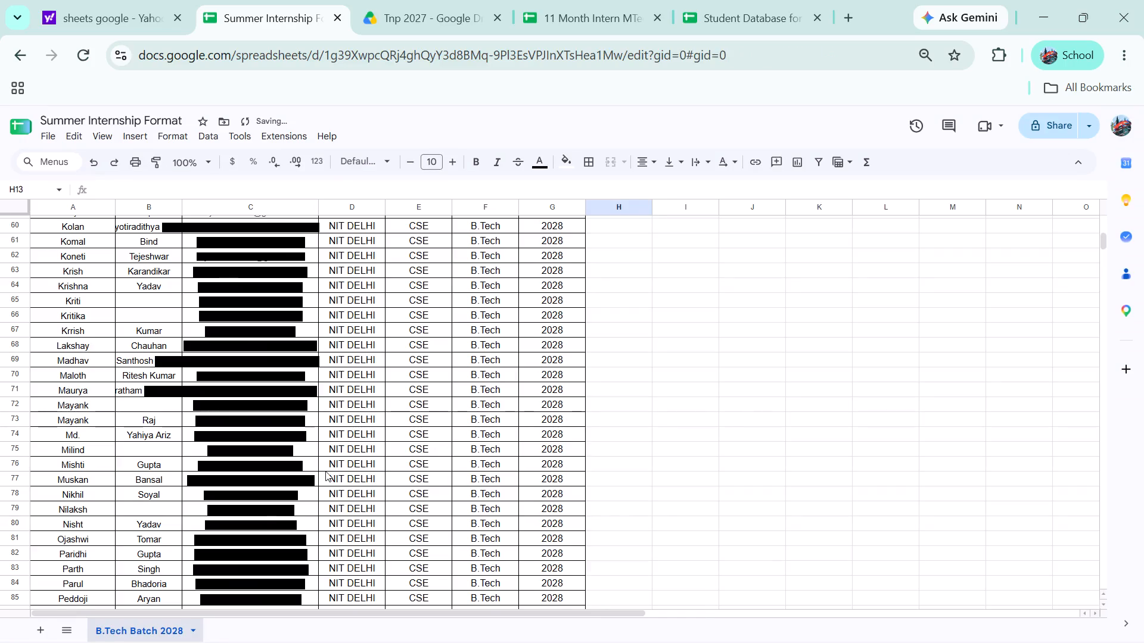
Review the student rows in the B.Tech Batch 2028 sheet back up to the header row.
click(325, 471)
scroll(416, 398, up, 4)
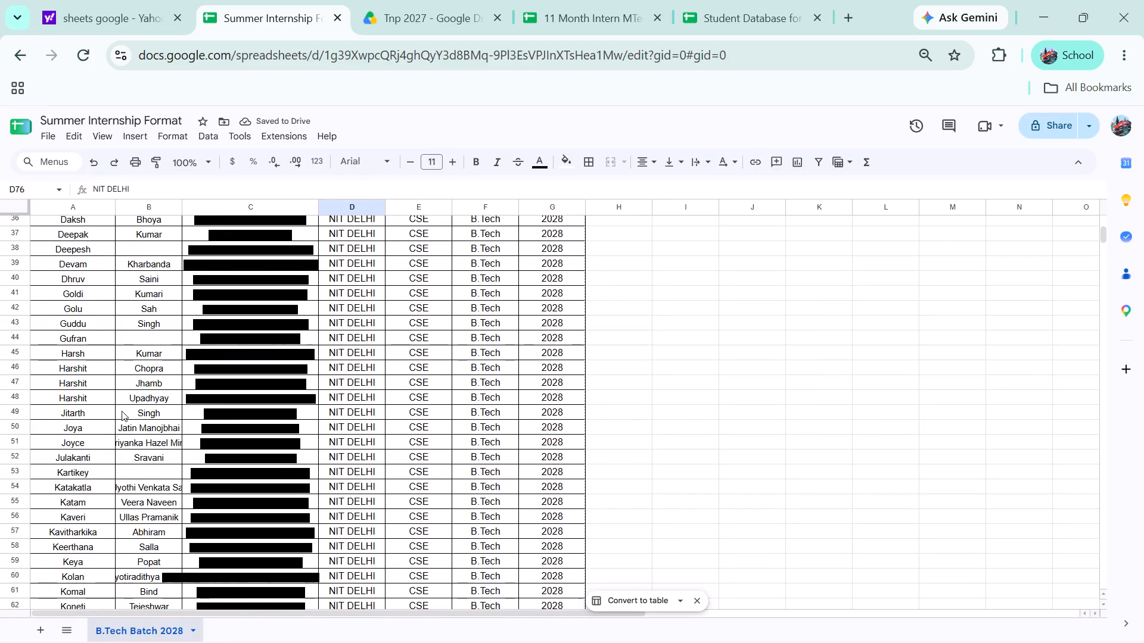
scroll(357, 553, up, 17)
click(677, 511)
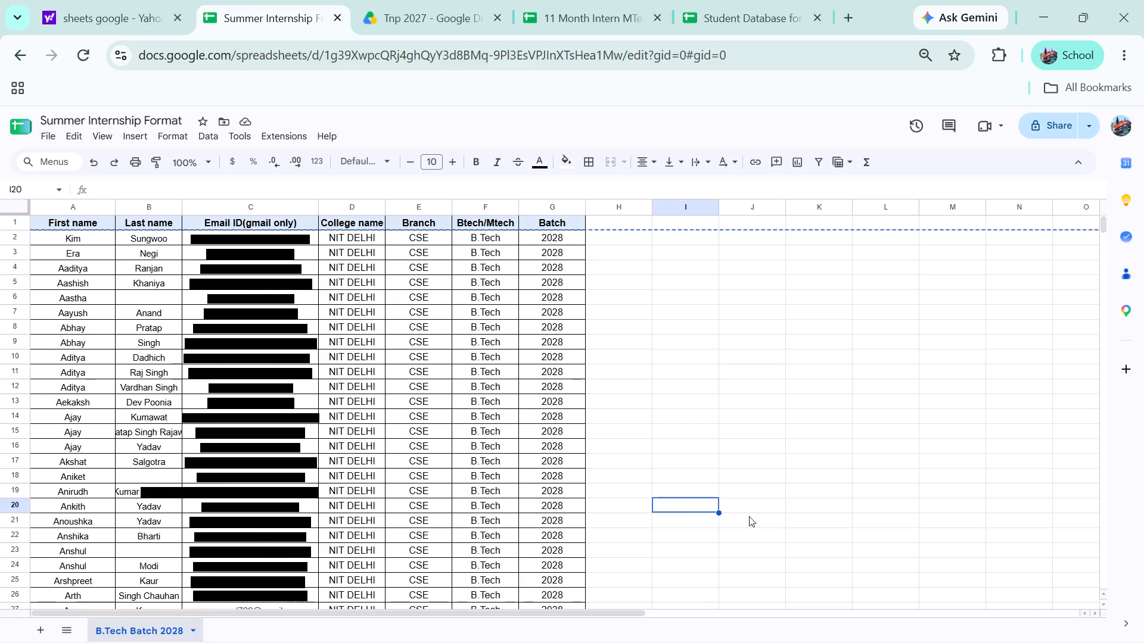
Open the Windows quick settings.
click(996, 620)
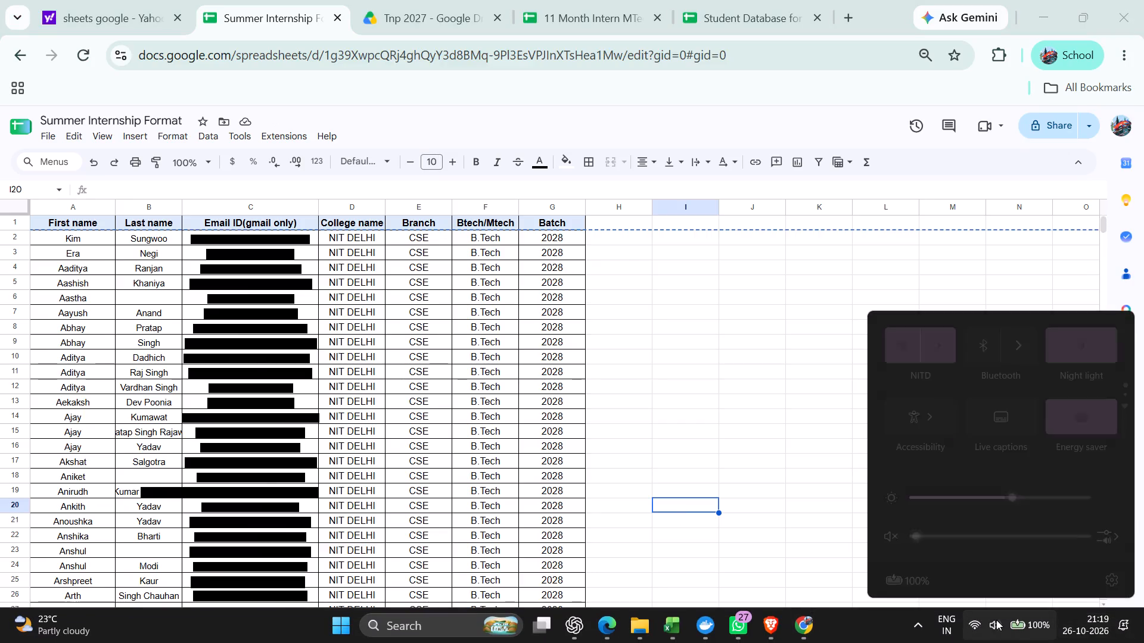
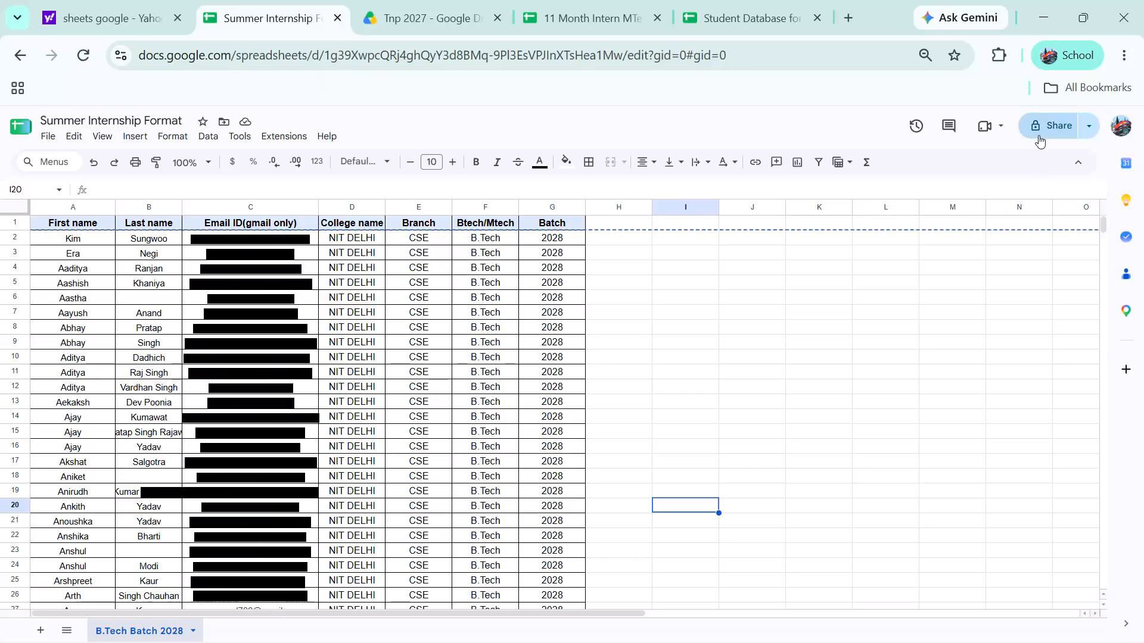
Share the Summer Internship Format spreadsheet with the placement cell's suggested database account as Editor, notifying it without a message.
click(1039, 135)
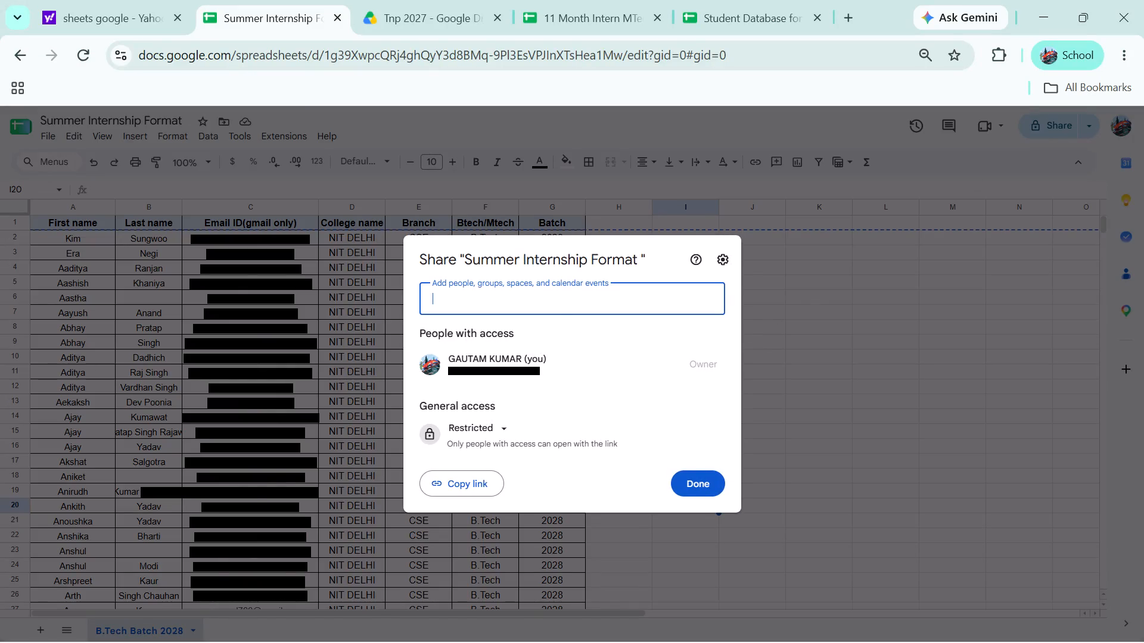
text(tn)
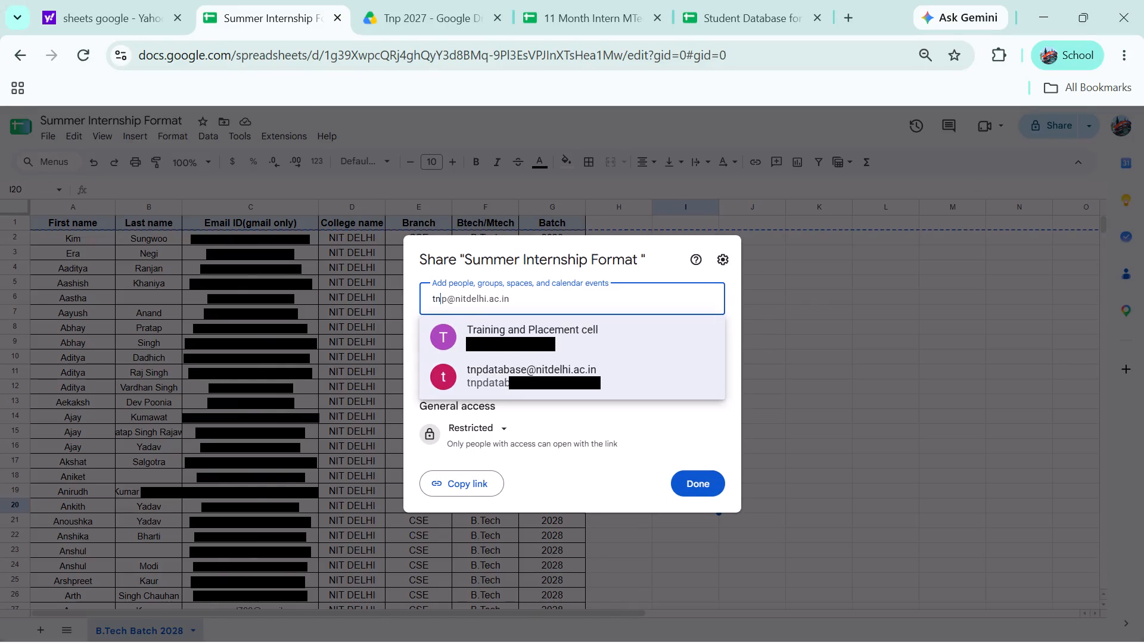
click(552, 377)
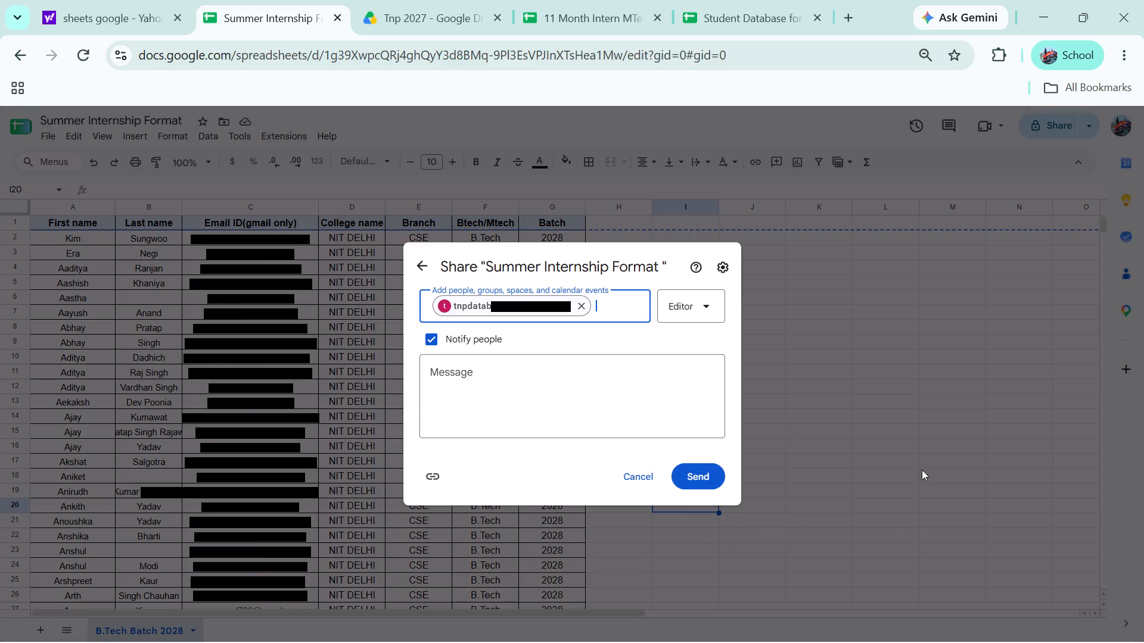
click(700, 470)
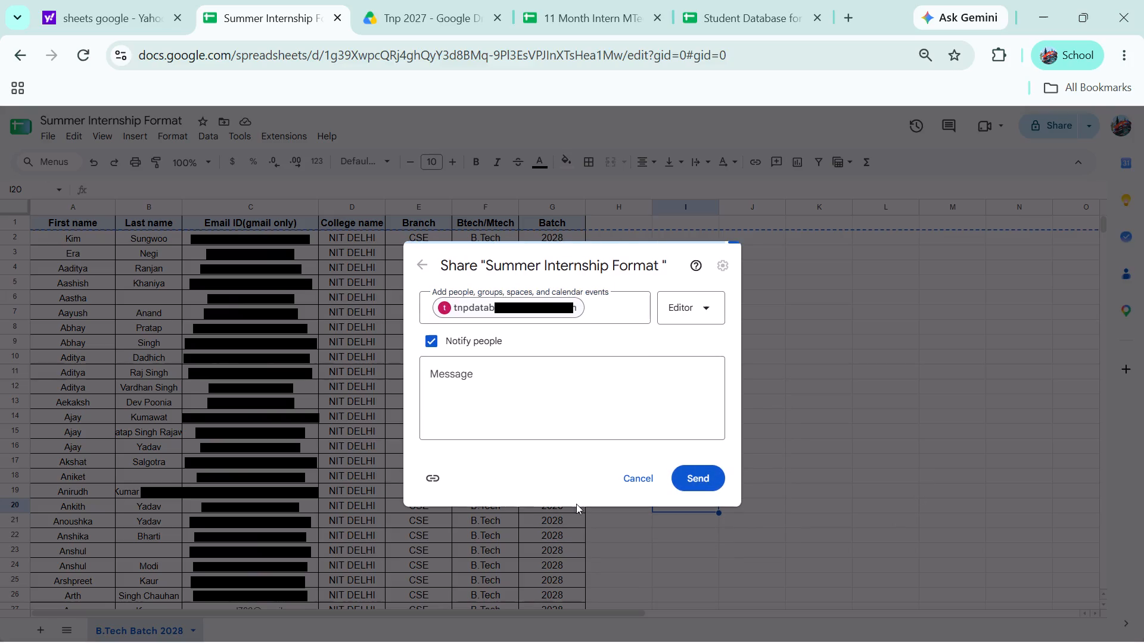